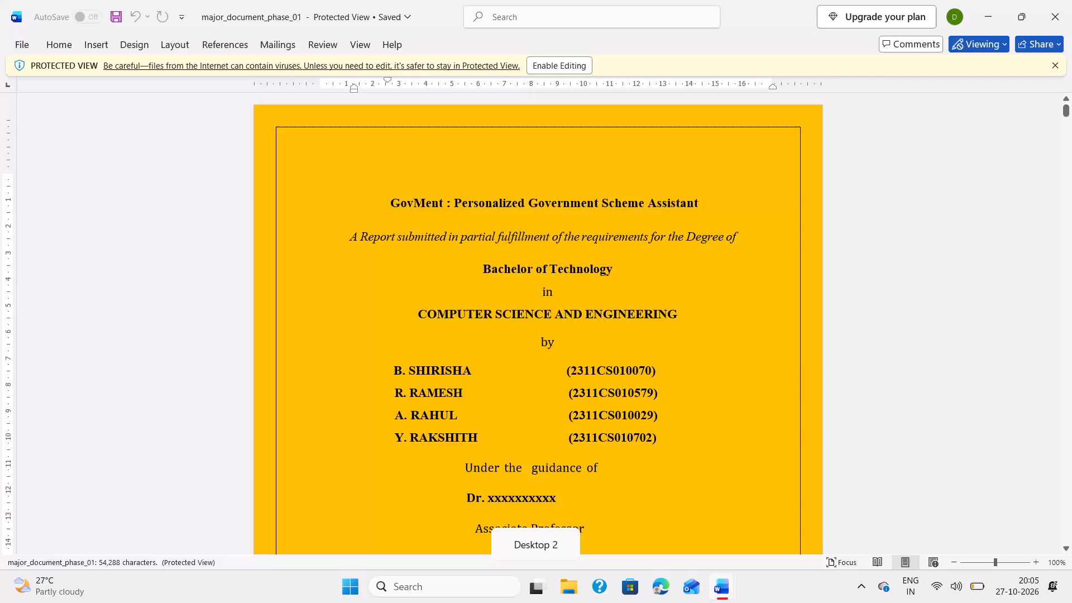
Enable editing of the protected report document.
{"action": "scroll", "coordinate": [543, 362], "scroll_direction": "down", "scroll_amount": 1}
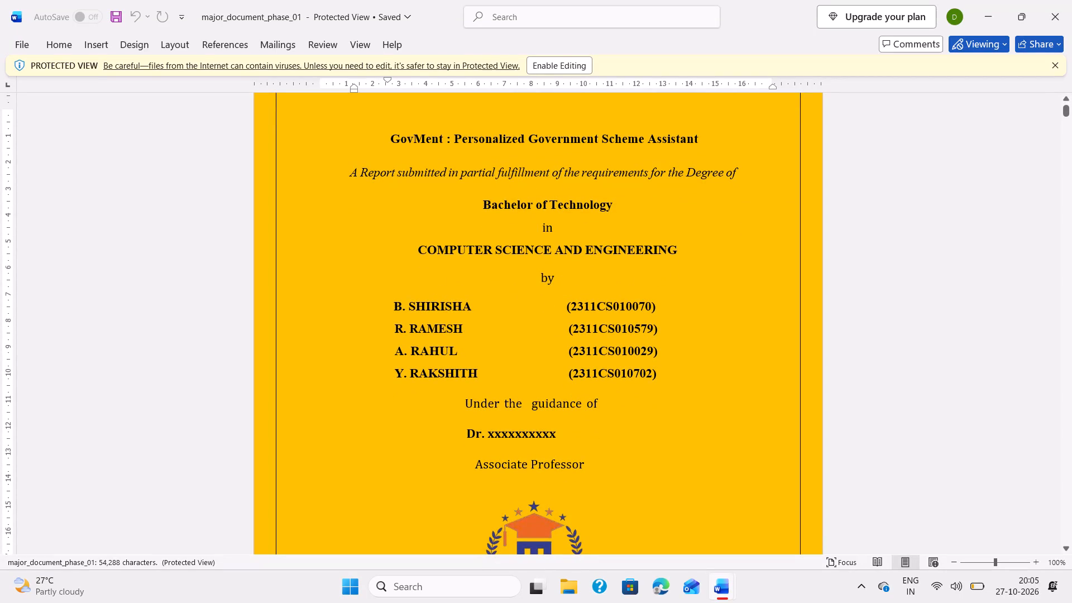
{"action": "left_click", "coordinate": [567, 68]}
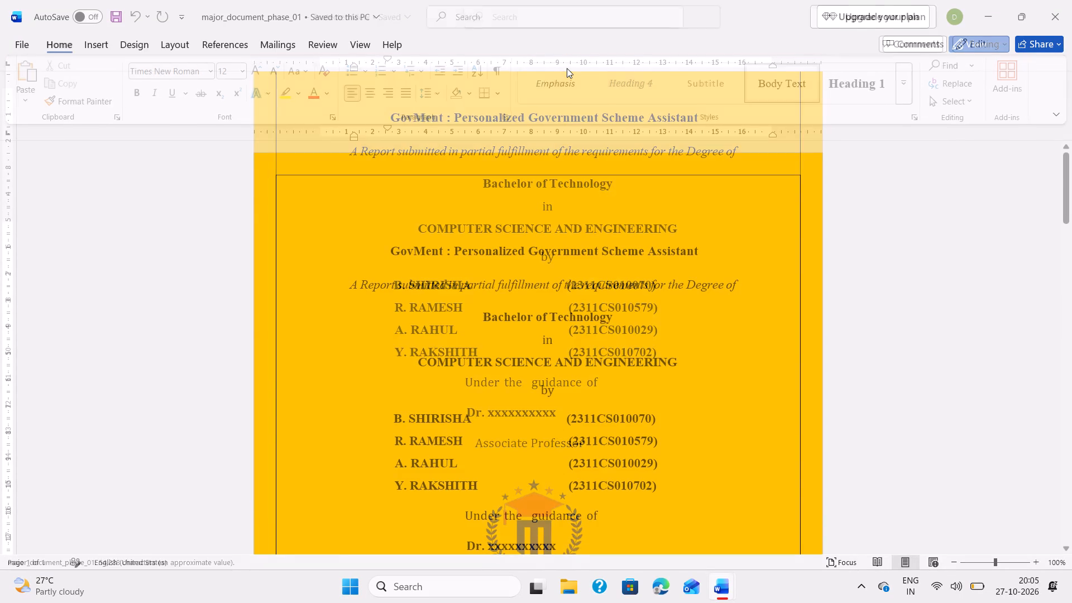
Change the year at the bottom of the yellow cover page to 2027.
{"action": "scroll", "coordinate": [563, 377], "scroll_direction": "down", "scroll_amount": 1}
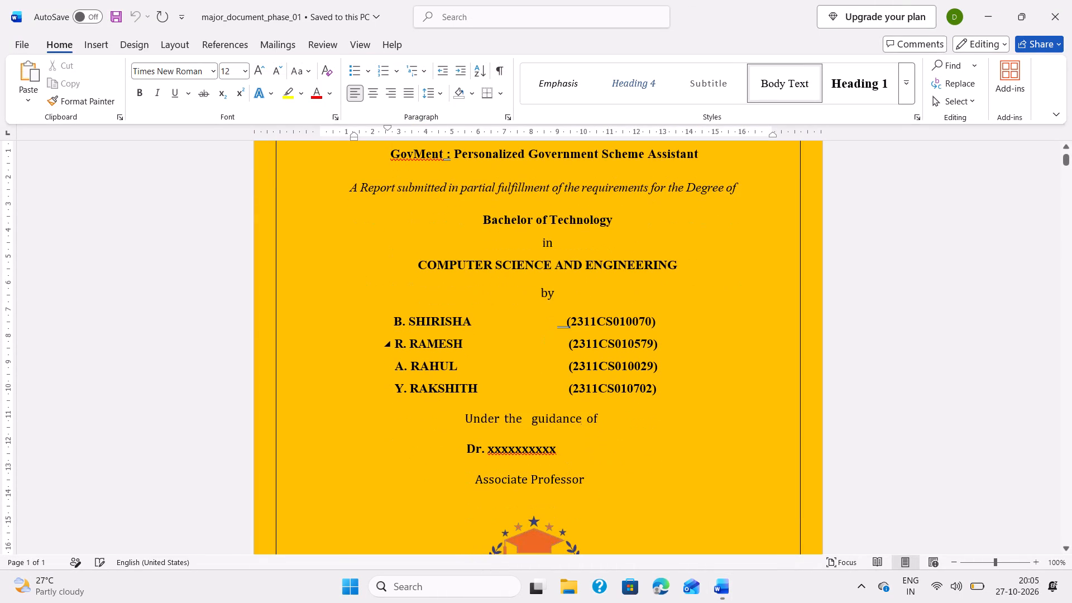
{"action": "scroll", "coordinate": [520, 367], "scroll_direction": "down", "scroll_amount": 2}
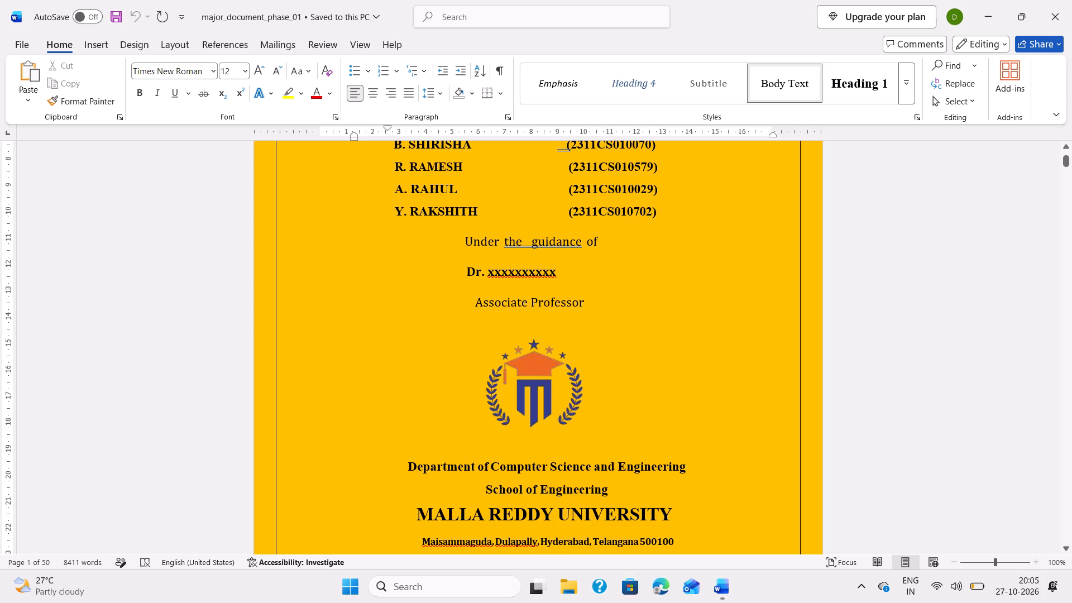
{"action": "scroll", "coordinate": [560, 276], "scroll_direction": "down", "scroll_amount": 4}
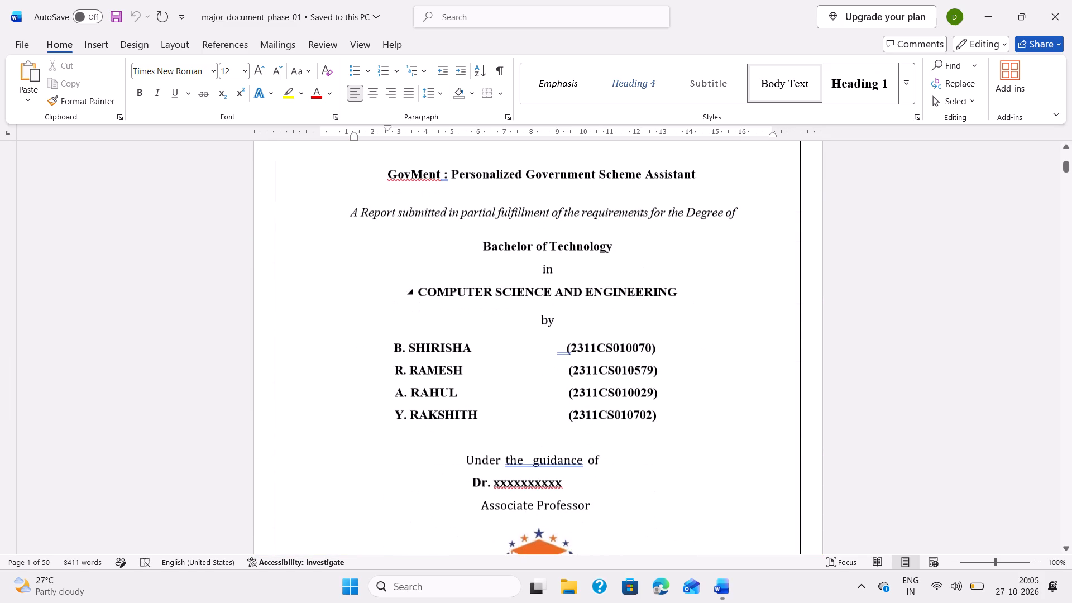
{"action": "scroll", "coordinate": [560, 276], "scroll_direction": "down", "scroll_amount": 1}
{"action": "scroll", "coordinate": [611, 391], "scroll_direction": "down", "scroll_amount": 1}
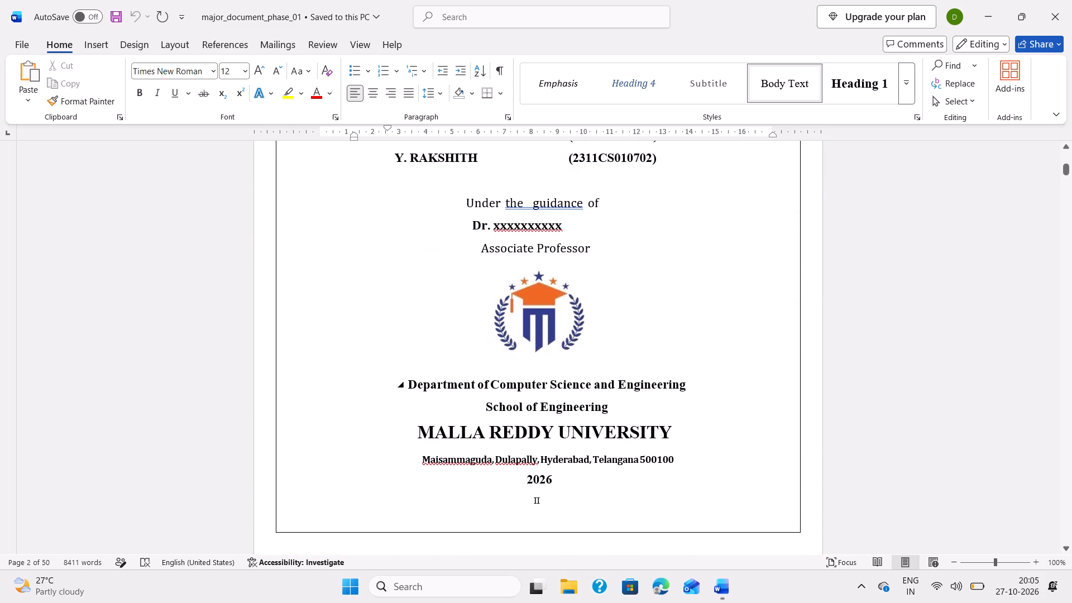
{"action": "scroll", "coordinate": [611, 391], "scroll_direction": "down", "scroll_amount": 5}
{"action": "scroll", "coordinate": [611, 391], "scroll_direction": "up", "scroll_amount": 3}
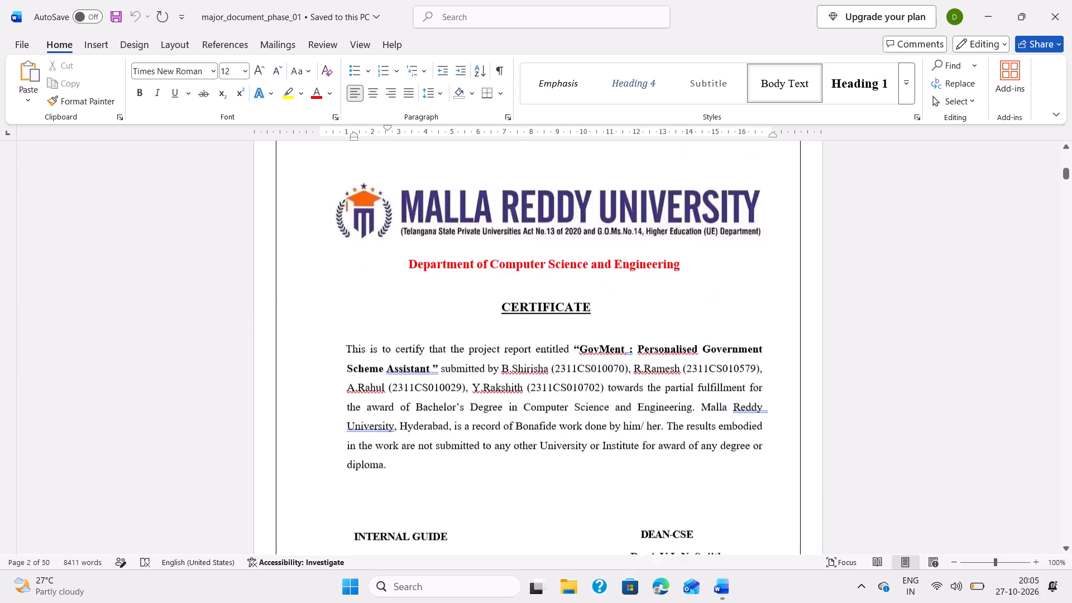
{"action": "scroll", "coordinate": [611, 391], "scroll_direction": "up", "scroll_amount": 8}
{"action": "scroll", "coordinate": [611, 391], "scroll_direction": "down", "scroll_amount": 2}
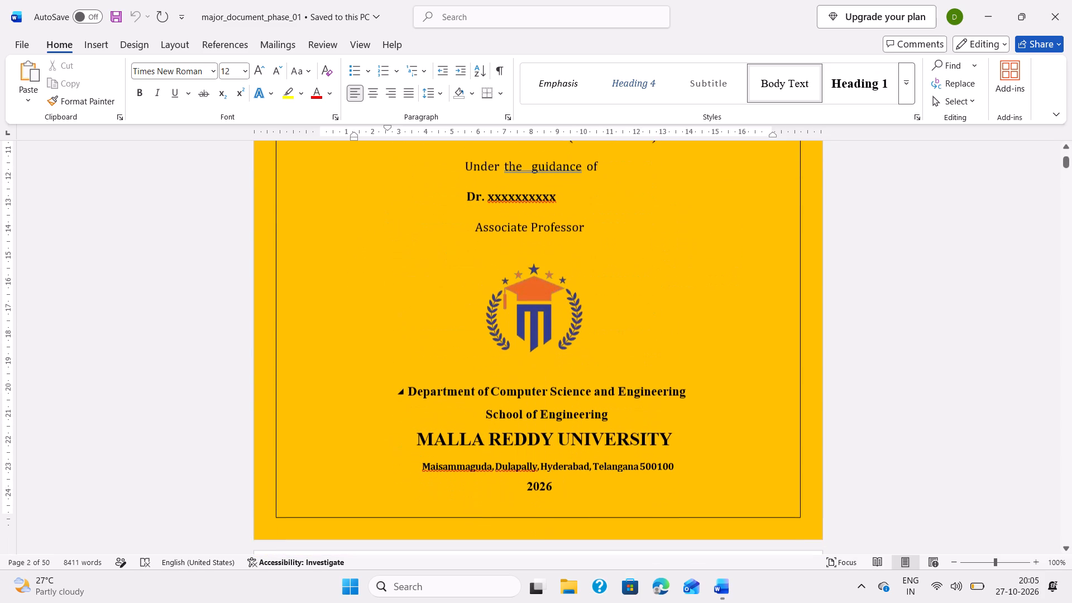
{"action": "left_click", "coordinate": [550, 474]}
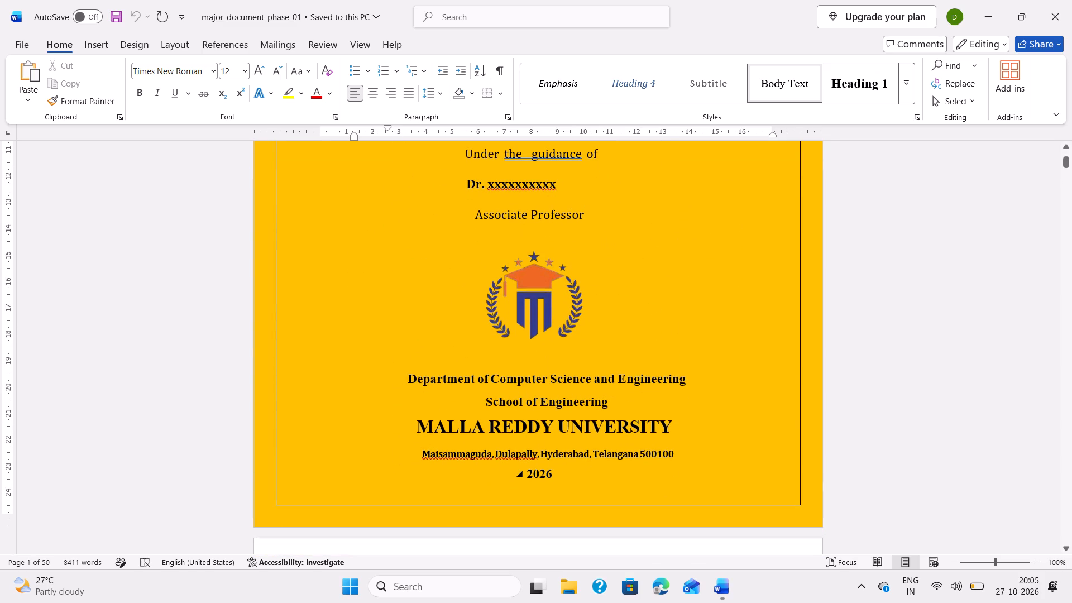
{"action": "key", "text": "BackSpace"}
{"action": "key", "text": "7"}
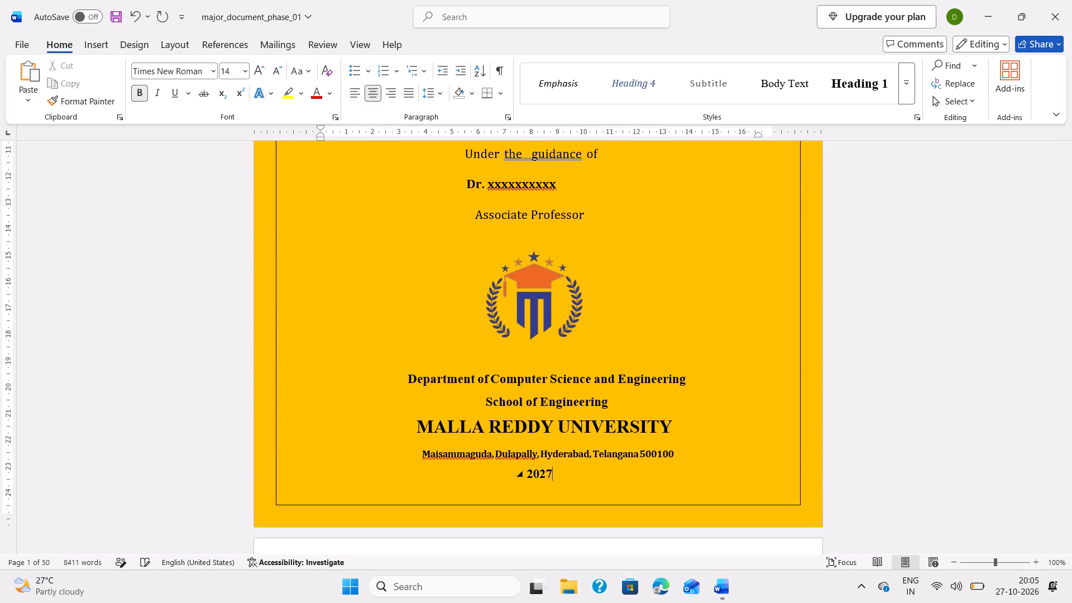
Change the year at the bottom of the white title page to 2027.
{"action": "scroll", "coordinate": [550, 474], "scroll_direction": "down", "scroll_amount": 2}
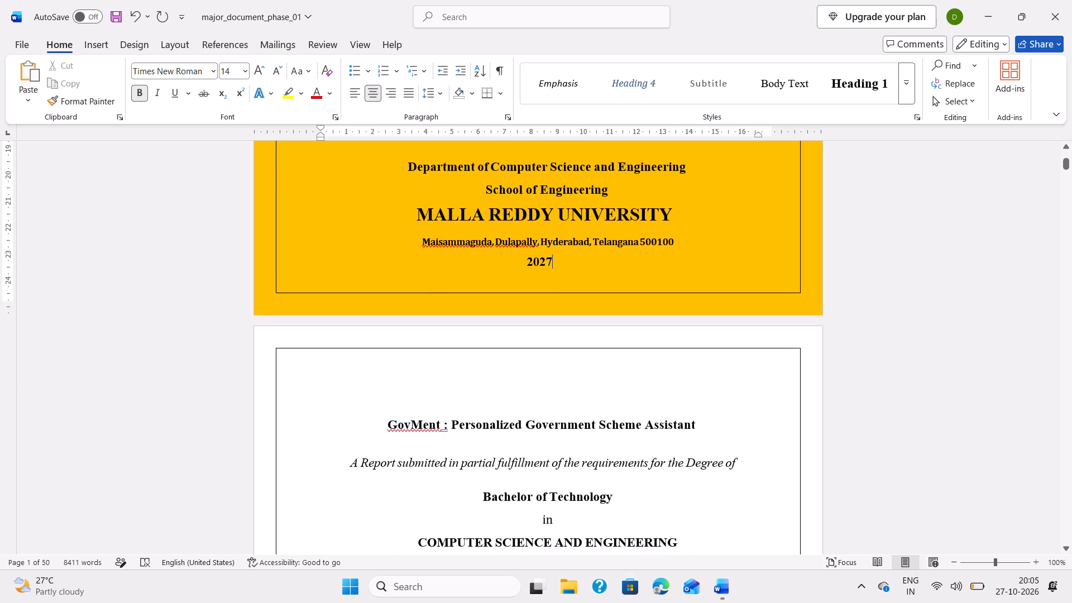
{"action": "scroll", "coordinate": [608, 398], "scroll_direction": "down", "scroll_amount": 3}
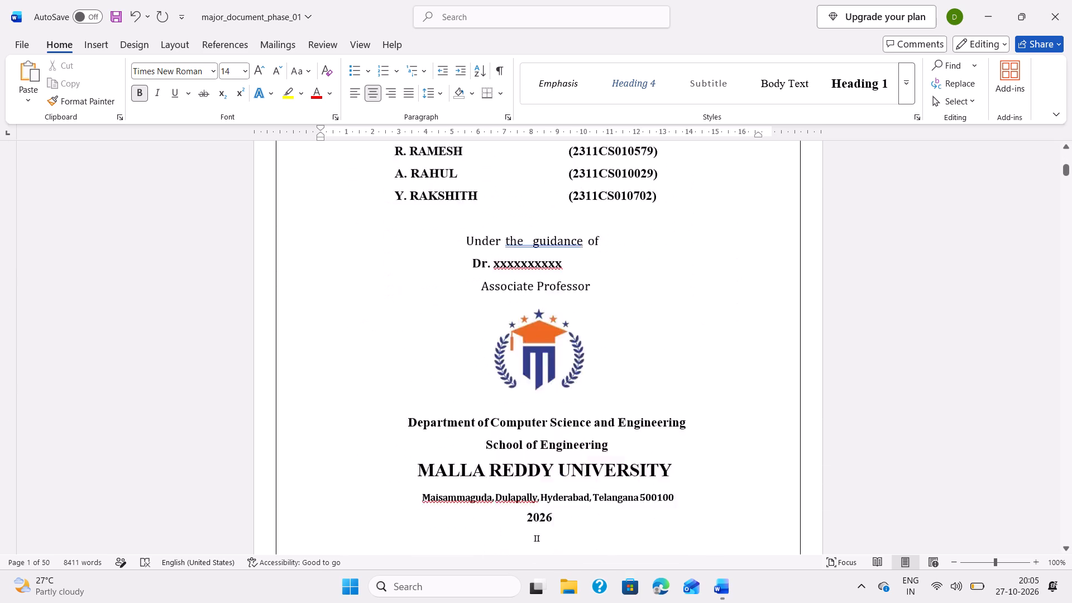
{"action": "scroll", "coordinate": [608, 398], "scroll_direction": "down", "scroll_amount": 1}
{"action": "left_click", "coordinate": [552, 371]}
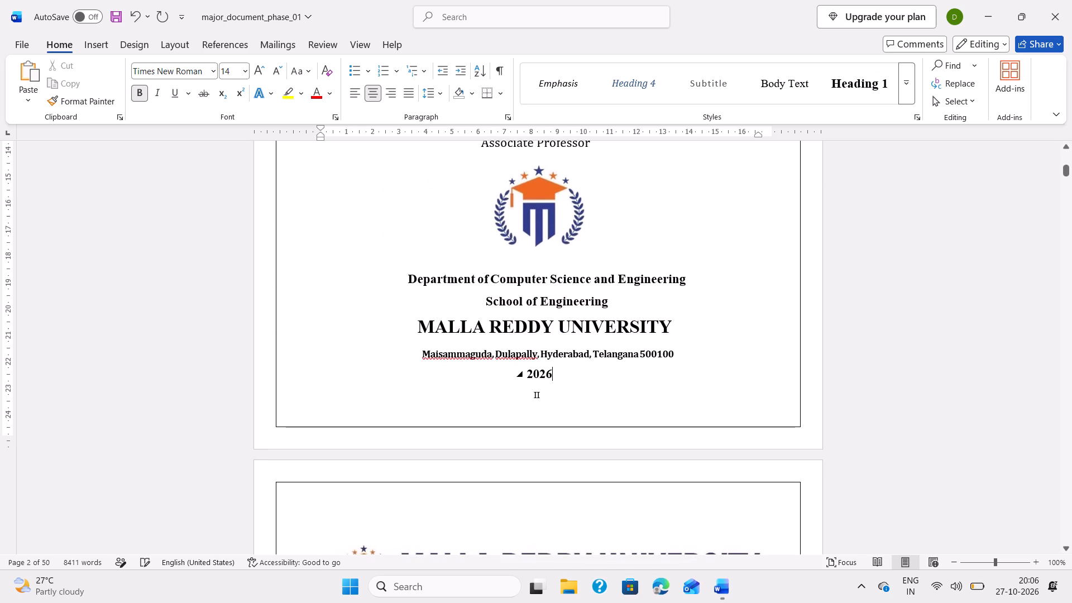
{"action": "key", "text": "BackSpace"}
{"action": "key", "text": "7"}
Review the certificate, declaration and acknowledgement pages, including the blank page that follows the acknowledgement.
{"action": "scroll", "coordinate": [552, 371], "scroll_direction": "down", "scroll_amount": 4}
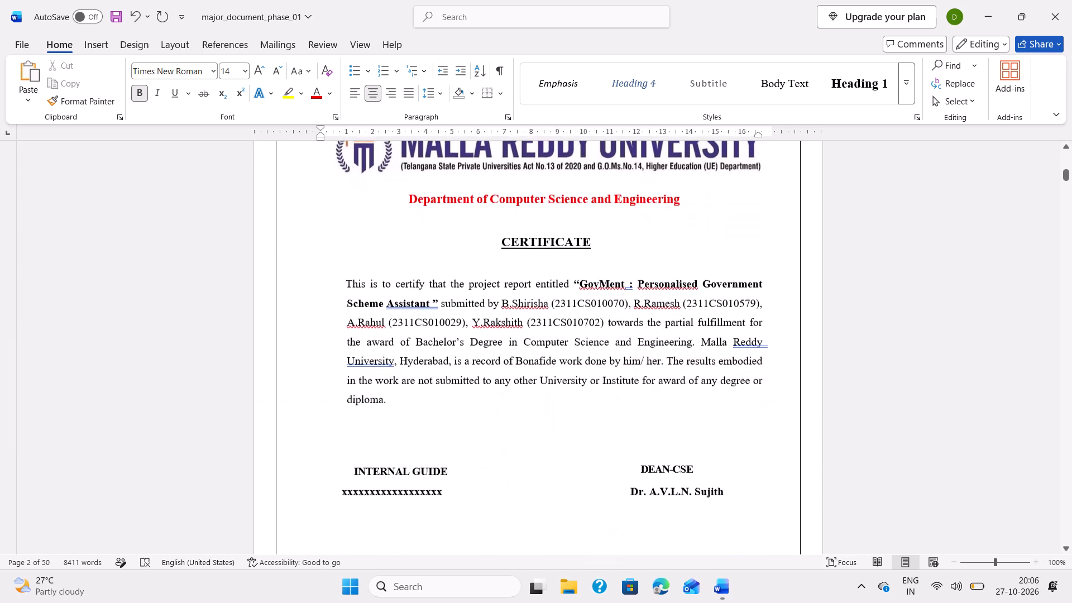
{"action": "scroll", "coordinate": [552, 371], "scroll_direction": "down", "scroll_amount": 1}
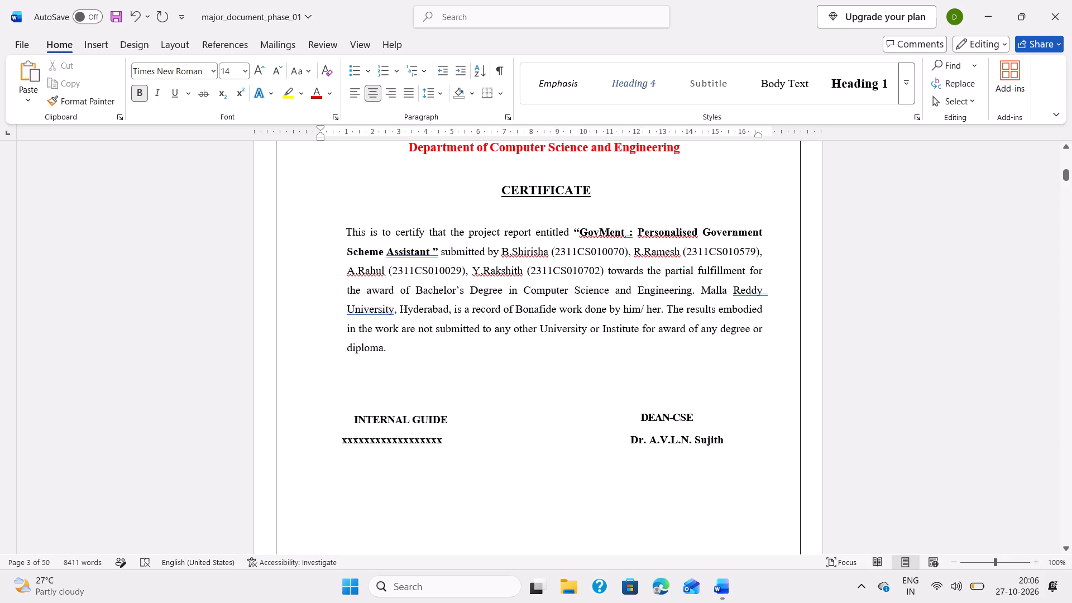
{"action": "scroll", "coordinate": [599, 229], "scroll_direction": "down", "scroll_amount": 2}
{"action": "scroll", "coordinate": [562, 322], "scroll_direction": "down", "scroll_amount": 3}
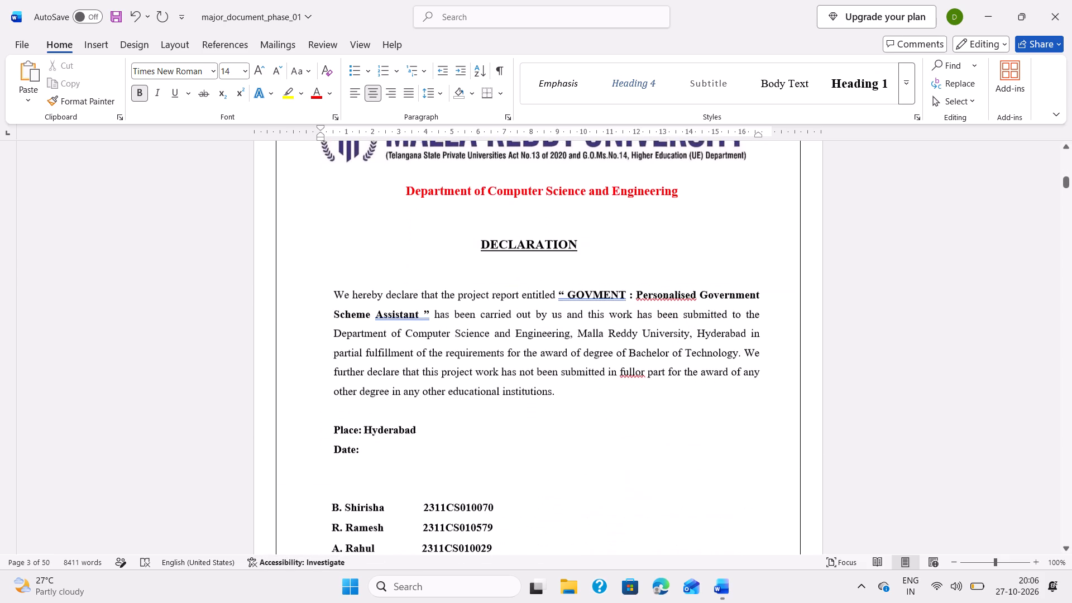
{"action": "scroll", "coordinate": [562, 322], "scroll_direction": "down", "scroll_amount": 2}
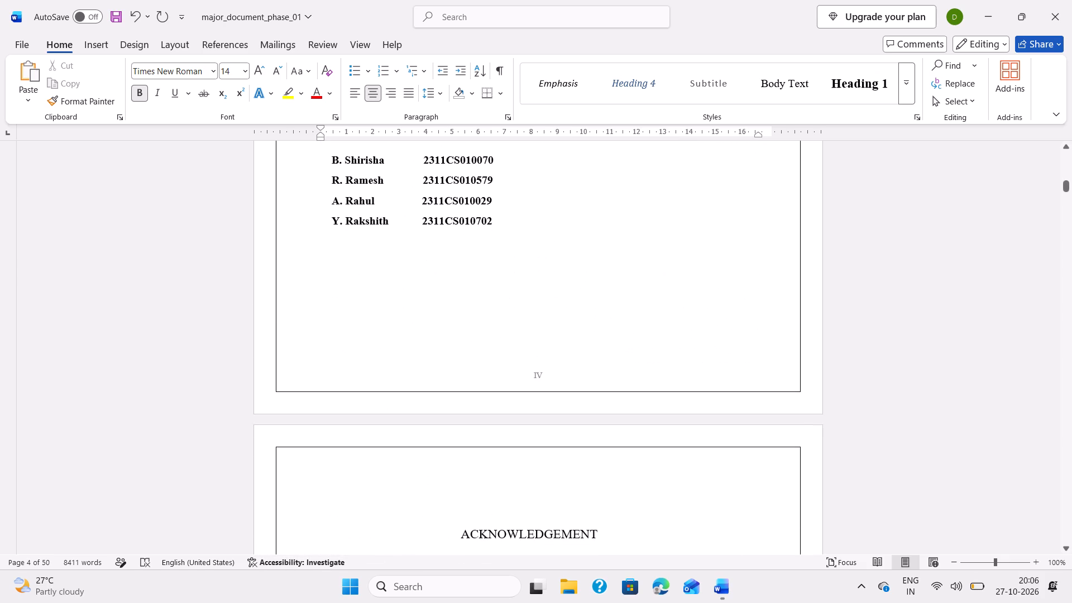
{"action": "scroll", "coordinate": [562, 322], "scroll_direction": "down", "scroll_amount": 4}
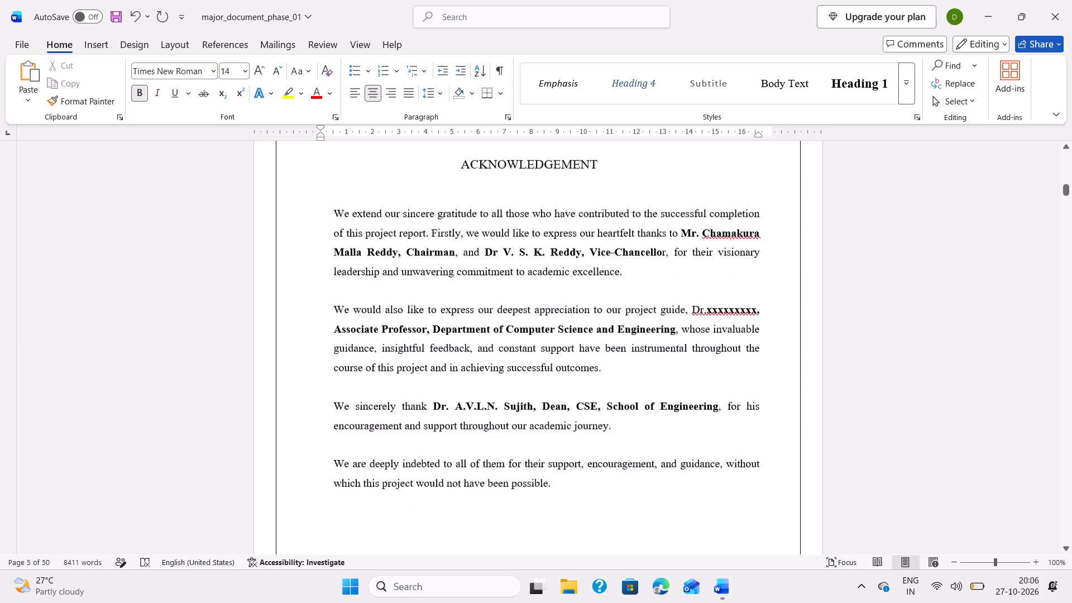
{"action": "scroll", "coordinate": [562, 322], "scroll_direction": "down", "scroll_amount": 4}
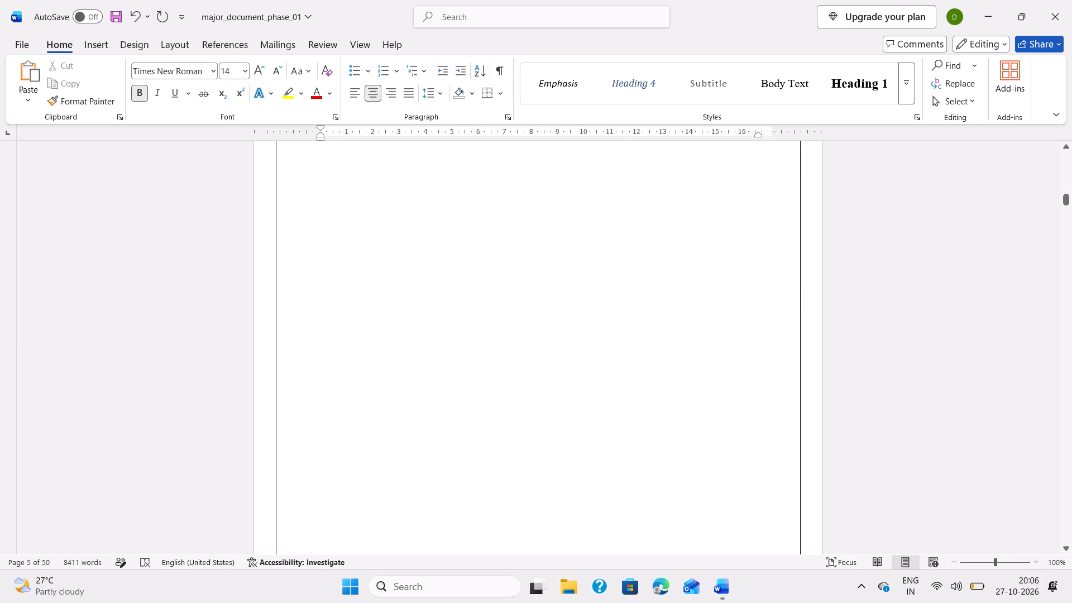
{"action": "scroll", "coordinate": [562, 322], "scroll_direction": "down", "scroll_amount": 3}
{"action": "scroll", "coordinate": [562, 322], "scroll_direction": "up", "scroll_amount": 6}
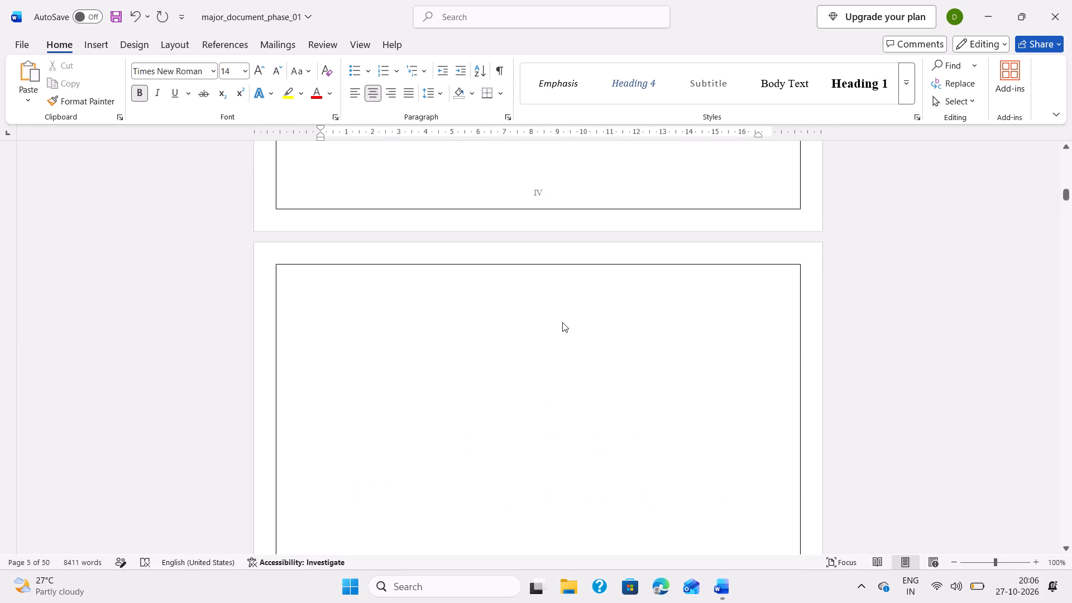
{"action": "scroll", "coordinate": [562, 322], "scroll_direction": "up", "scroll_amount": 1}
{"action": "scroll", "coordinate": [562, 322], "scroll_direction": "down", "scroll_amount": 2}
{"action": "scroll", "coordinate": [562, 322], "scroll_direction": "up", "scroll_amount": 5}
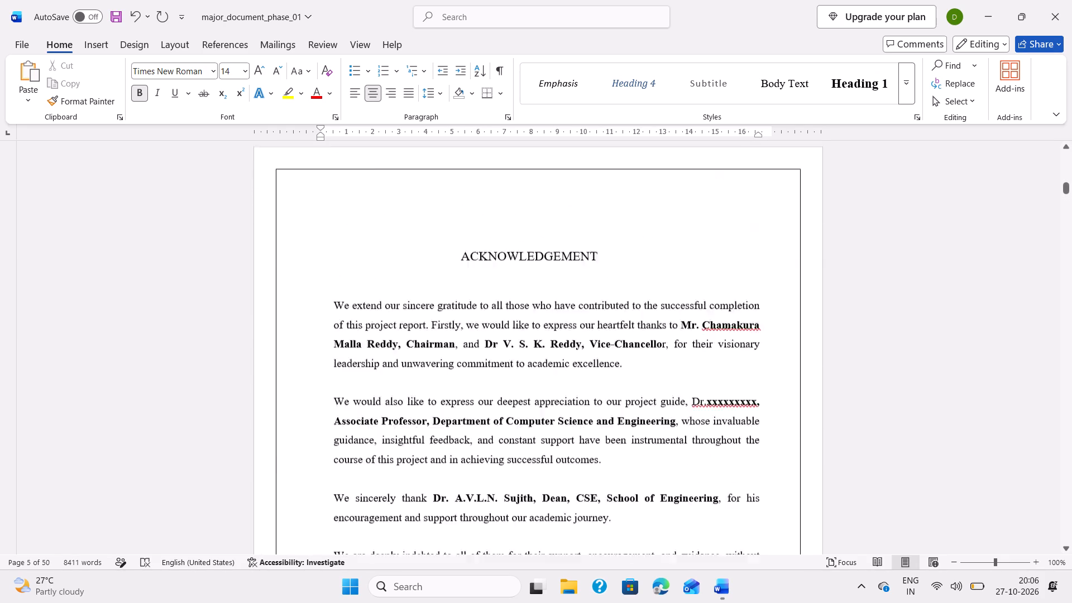
{"action": "scroll", "coordinate": [562, 322], "scroll_direction": "up", "scroll_amount": 1}
{"action": "scroll", "coordinate": [562, 322], "scroll_direction": "down", "scroll_amount": 5}
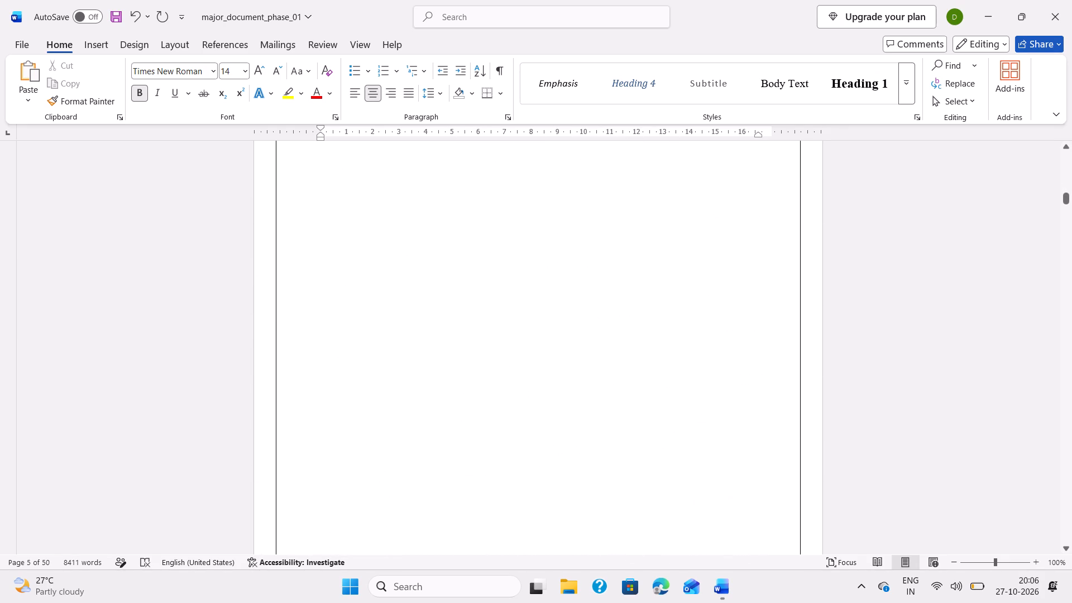
Review the abstract, the table of contents and the list of figures.
{"action": "scroll", "coordinate": [562, 322], "scroll_direction": "down", "scroll_amount": 7}
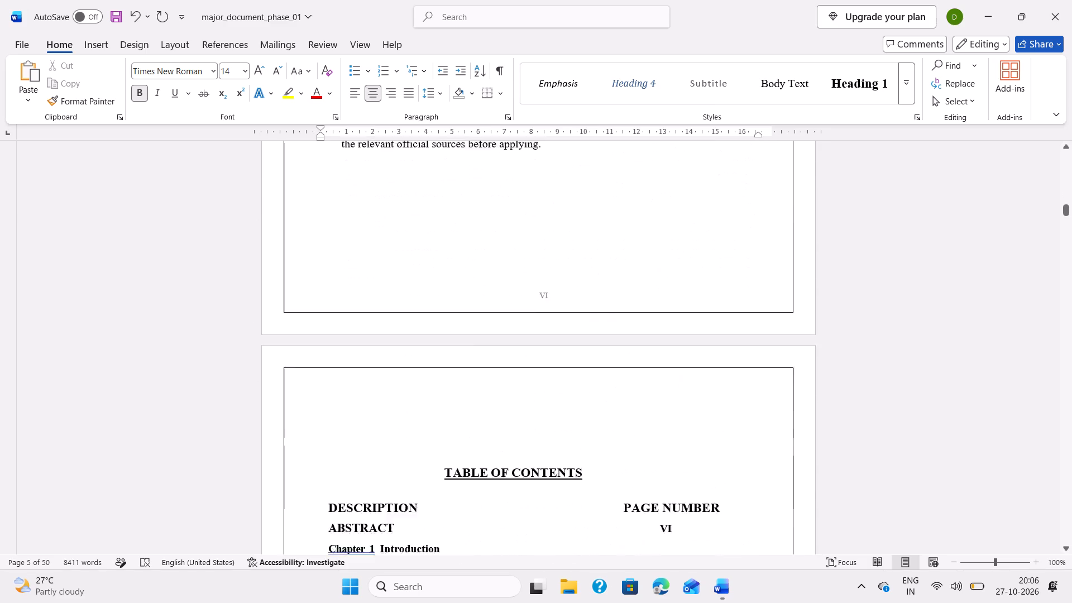
{"action": "scroll", "coordinate": [562, 322], "scroll_direction": "down", "scroll_amount": 4}
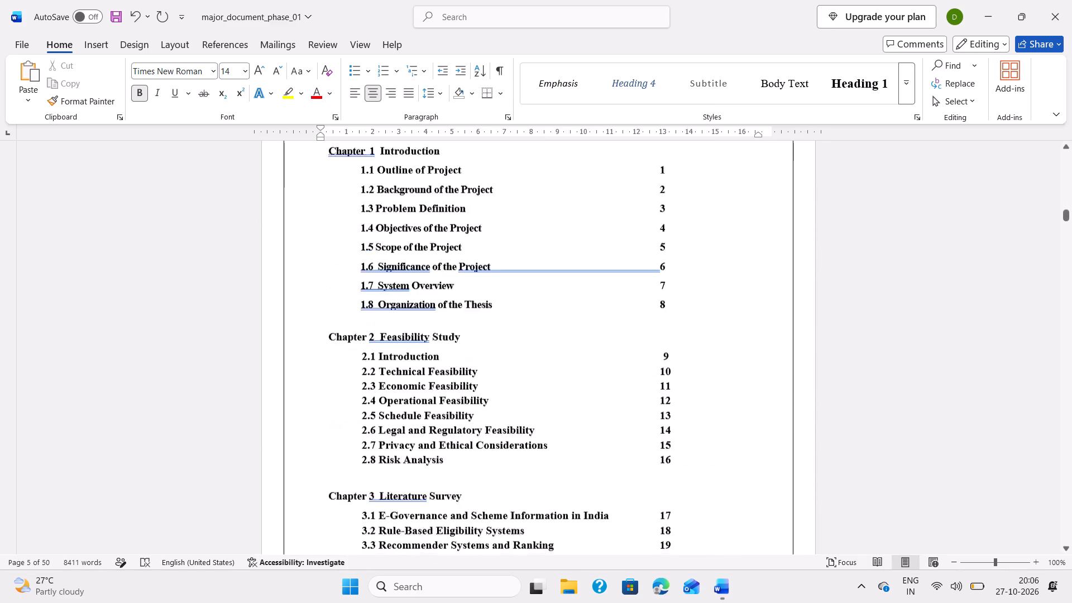
{"action": "scroll", "coordinate": [562, 322], "scroll_direction": "down", "scroll_amount": 1}
{"action": "scroll", "coordinate": [562, 322], "scroll_direction": "up", "scroll_amount": 6}
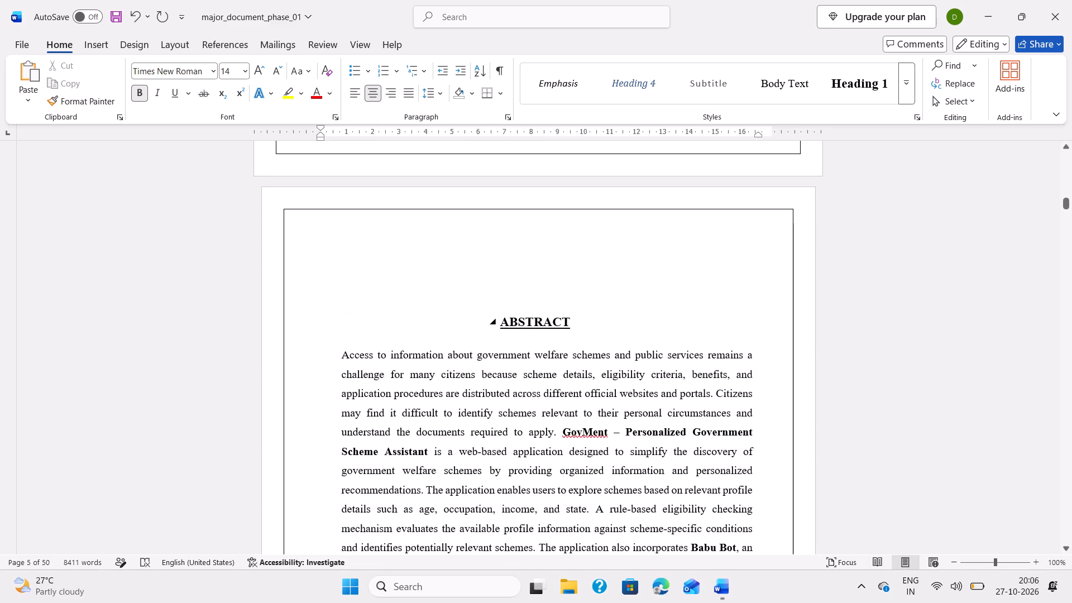
{"action": "scroll", "coordinate": [562, 322], "scroll_direction": "up", "scroll_amount": 1}
{"action": "scroll", "coordinate": [562, 322], "scroll_direction": "down", "scroll_amount": 4}
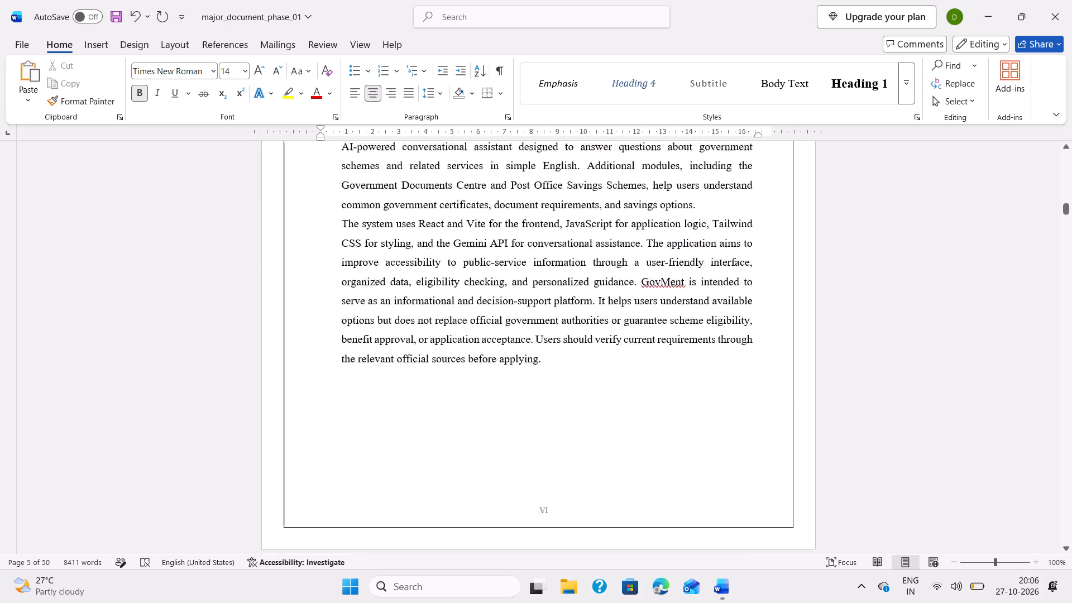
{"action": "scroll", "coordinate": [562, 322], "scroll_direction": "down", "scroll_amount": 4}
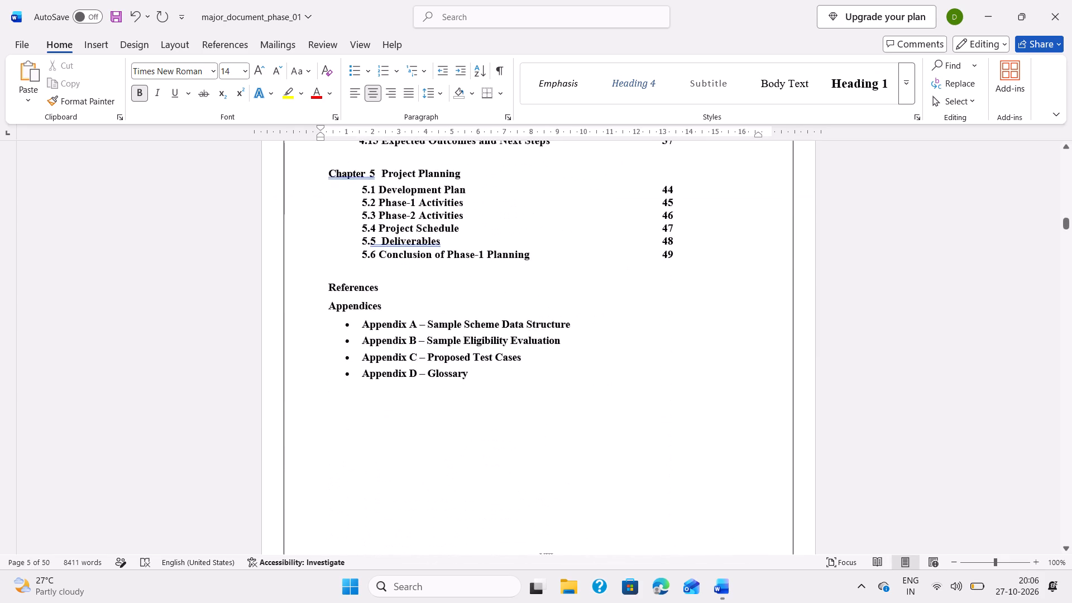
{"action": "scroll", "coordinate": [562, 322], "scroll_direction": "down", "scroll_amount": 3}
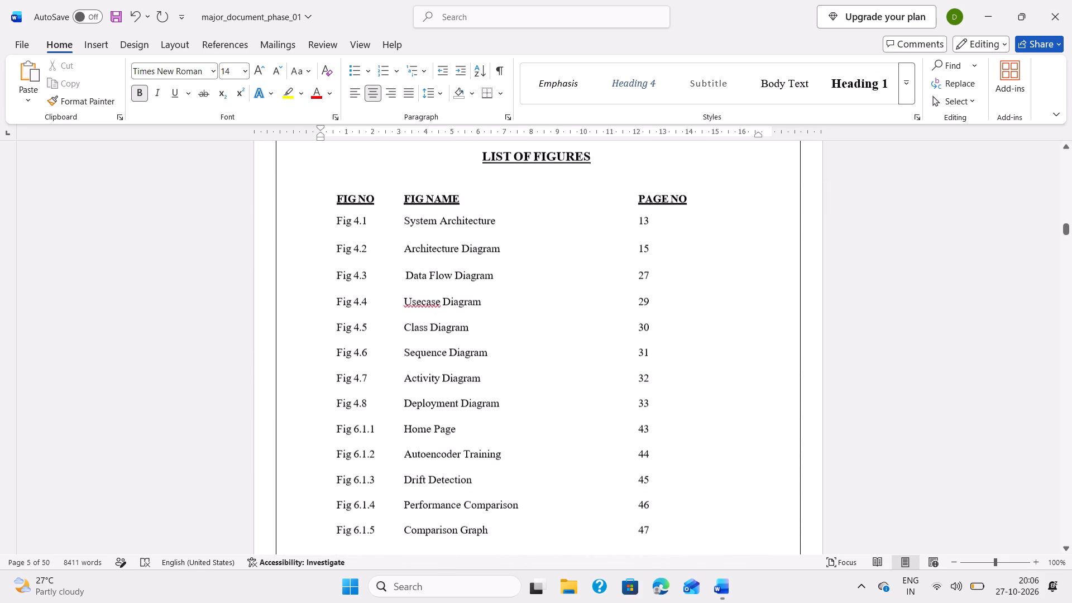
{"action": "scroll", "coordinate": [562, 322], "scroll_direction": "up", "scroll_amount": 6}
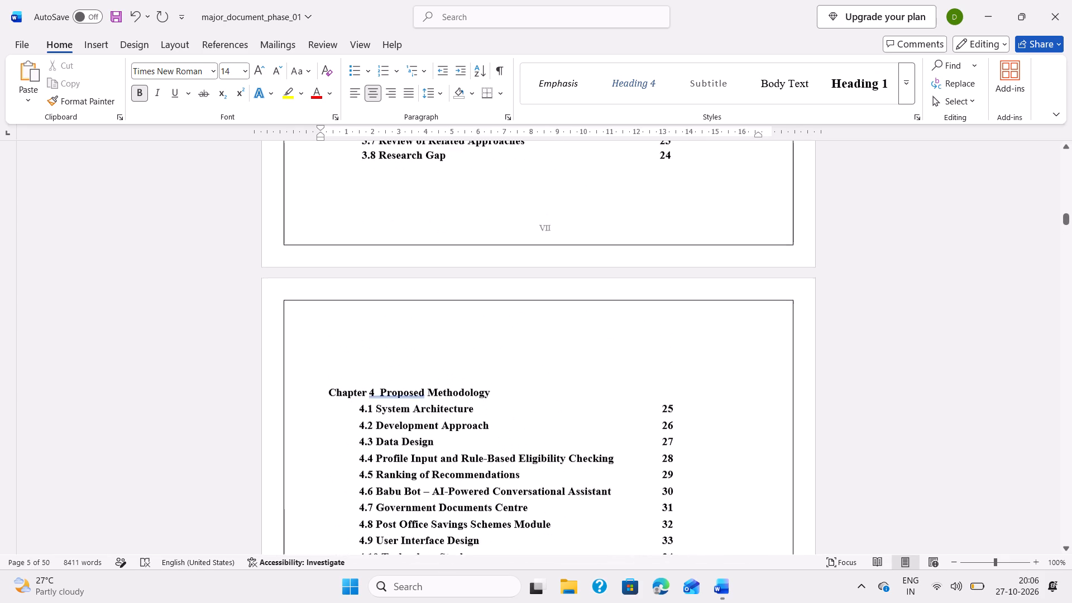
{"action": "scroll", "coordinate": [562, 322], "scroll_direction": "up", "scroll_amount": 2}
{"action": "scroll", "coordinate": [562, 322], "scroll_direction": "down", "scroll_amount": 6}
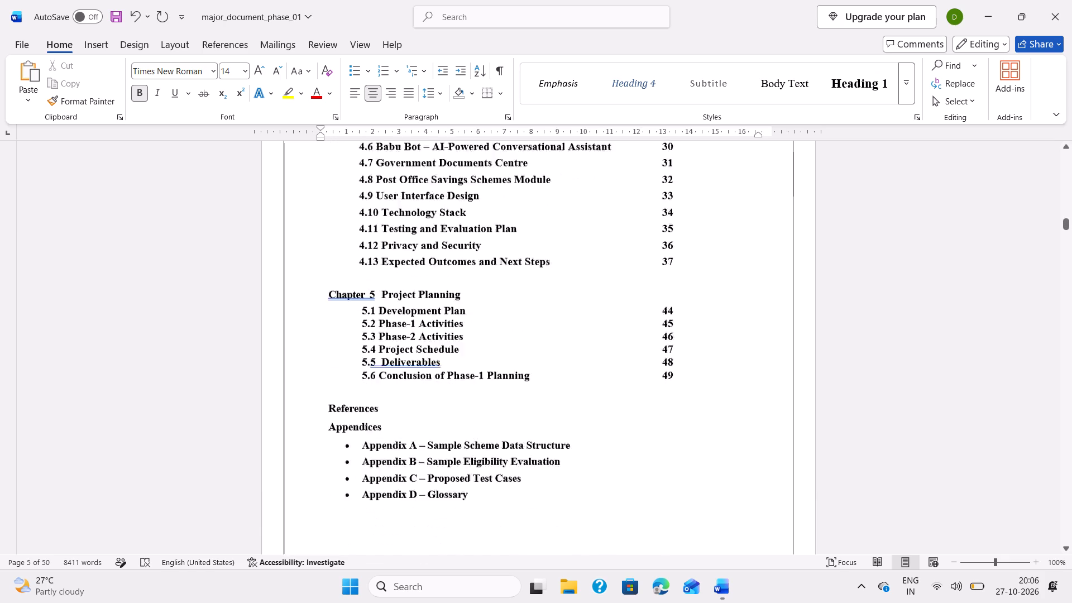
{"action": "scroll", "coordinate": [562, 322], "scroll_direction": "down", "scroll_amount": 5}
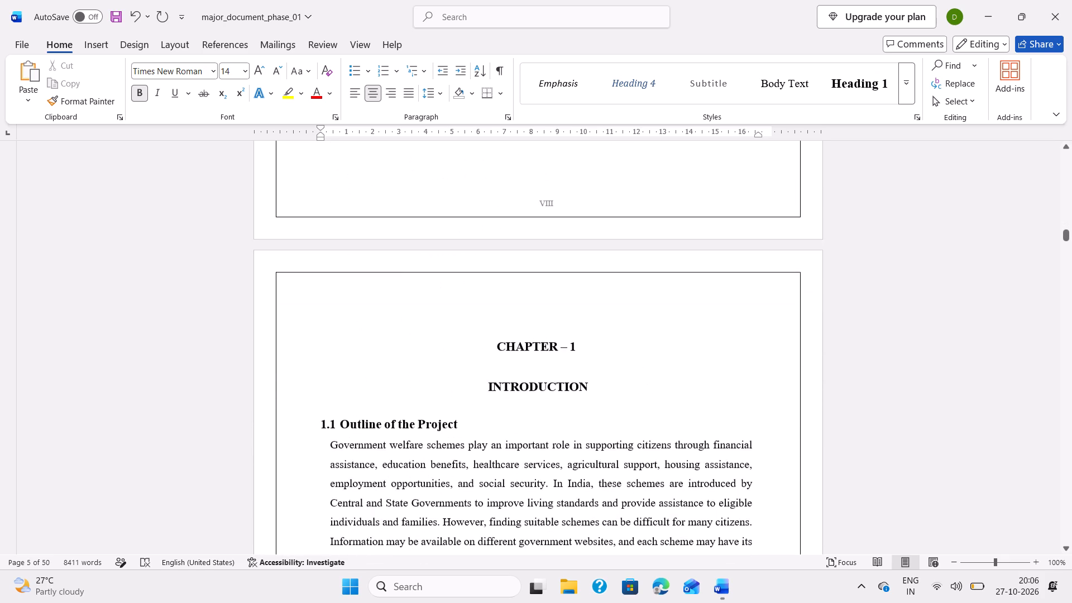
Review Chapter 1 from the project outline through the background, problem definition and objectives, sections 1.1 to 1.4.
{"action": "scroll", "coordinate": [562, 322], "scroll_direction": "down", "scroll_amount": 3}
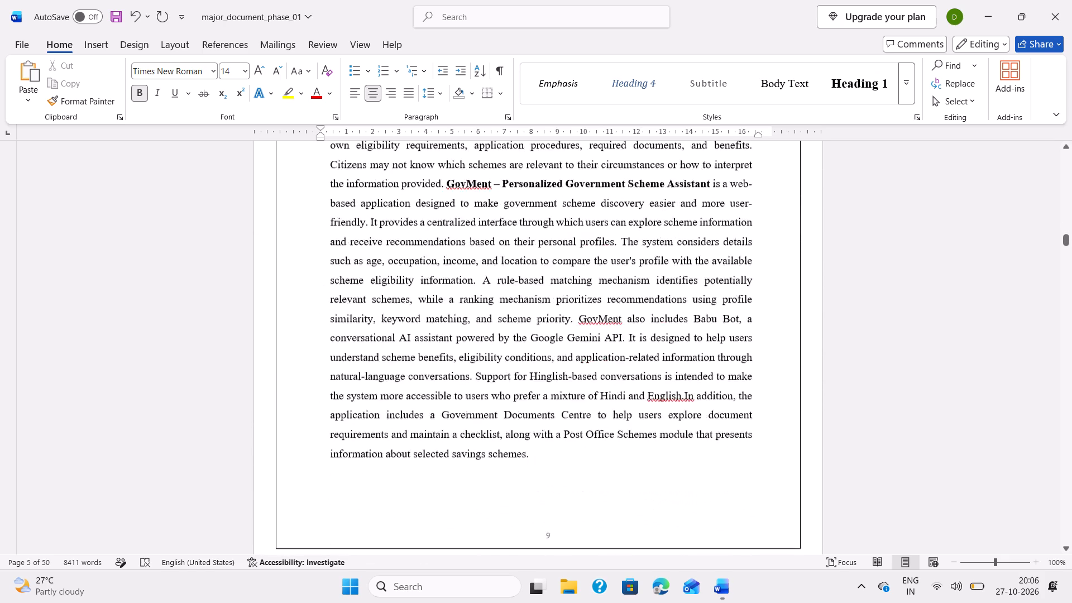
{"action": "scroll", "coordinate": [562, 322], "scroll_direction": "down", "scroll_amount": 3}
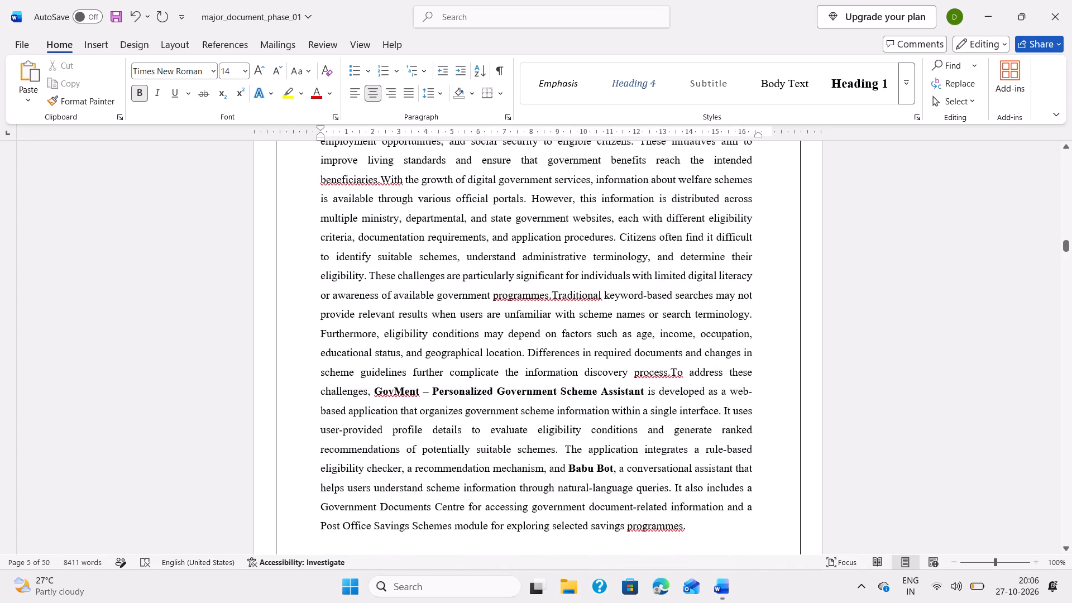
{"action": "scroll", "coordinate": [562, 322], "scroll_direction": "down", "scroll_amount": 3}
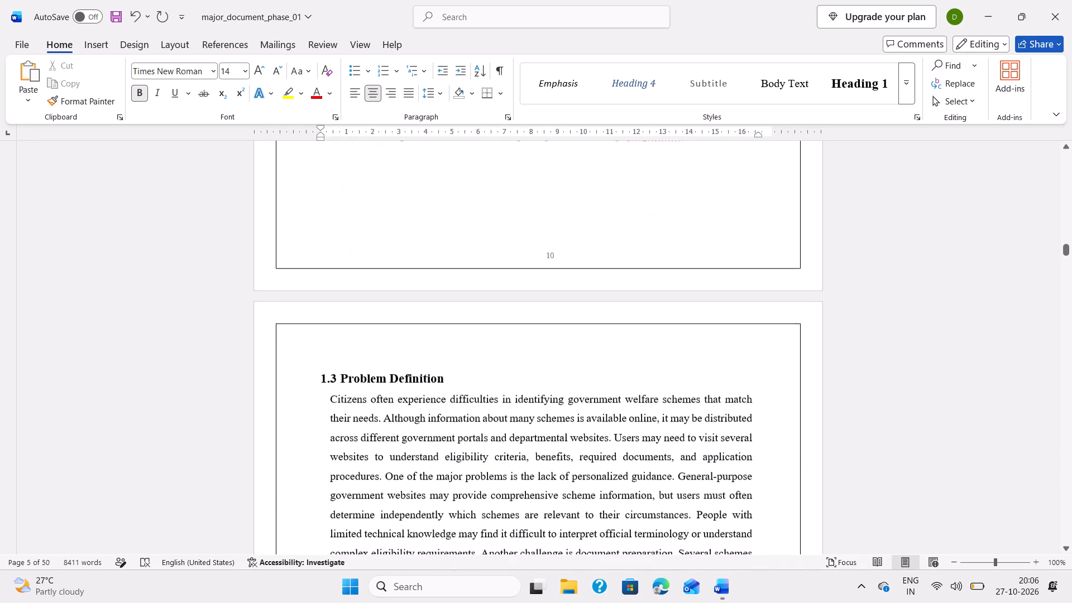
{"action": "scroll", "coordinate": [562, 322], "scroll_direction": "down", "scroll_amount": 2}
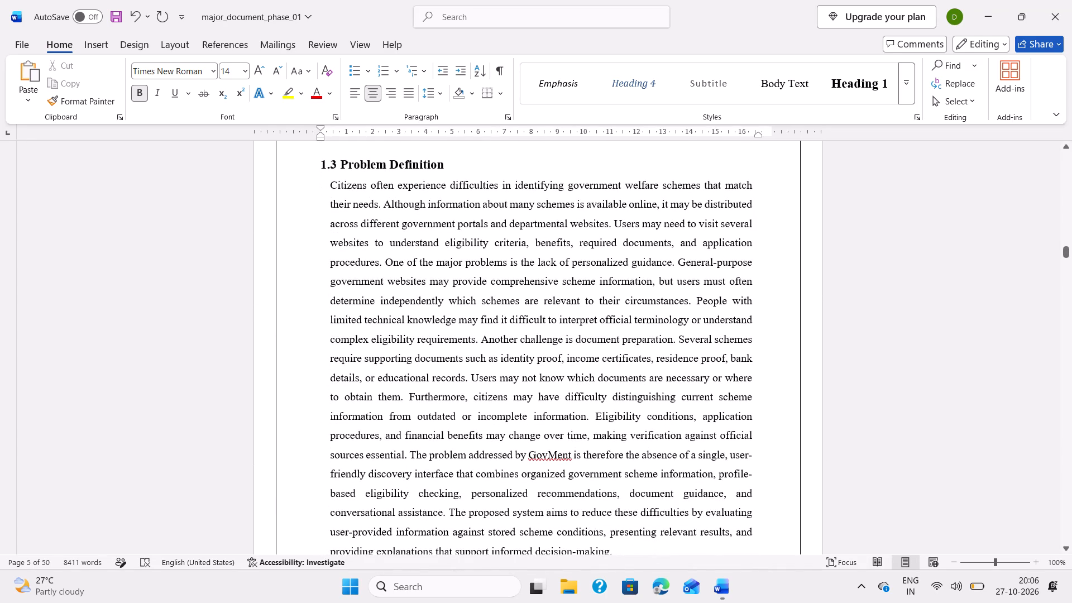
{"action": "scroll", "coordinate": [562, 322], "scroll_direction": "down", "scroll_amount": 5}
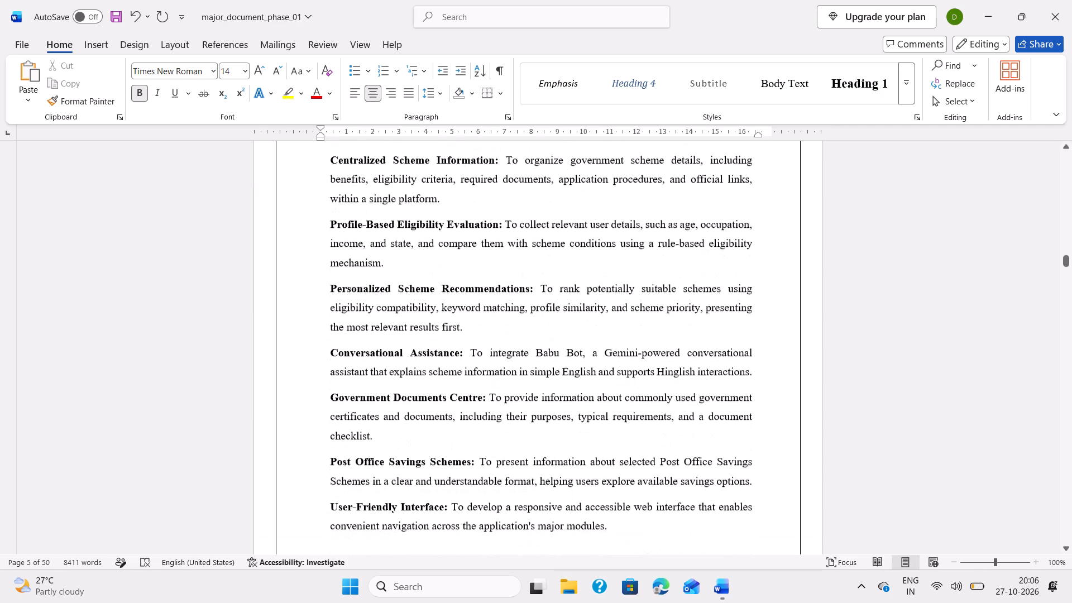
{"action": "scroll", "coordinate": [562, 322], "scroll_direction": "down", "scroll_amount": 1}
{"action": "scroll", "coordinate": [562, 322], "scroll_direction": "up", "scroll_amount": 2}
{"action": "scroll", "coordinate": [562, 322], "scroll_direction": "down", "scroll_amount": 1}
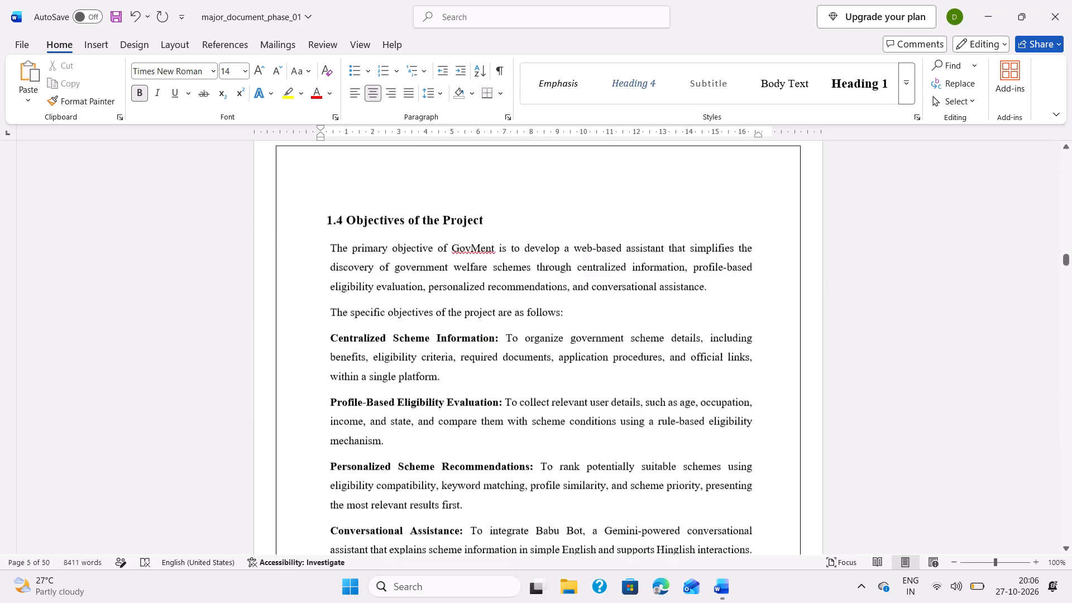
Review section 1.5 on the project scope and the start of section 1.6 on its significance.
{"action": "scroll", "coordinate": [562, 322], "scroll_direction": "down", "scroll_amount": 4}
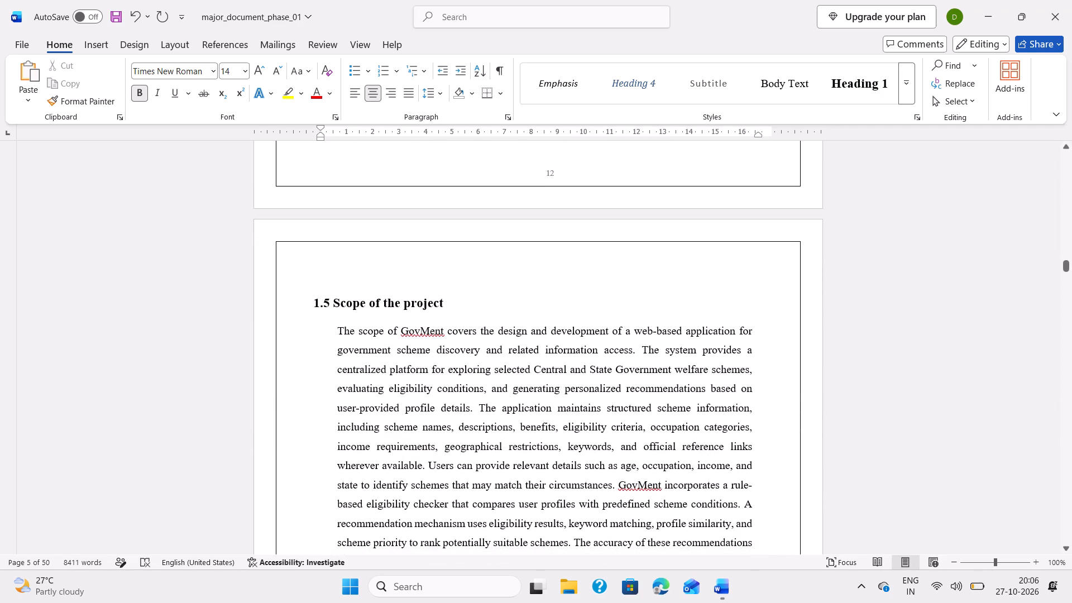
{"action": "scroll", "coordinate": [524, 320], "scroll_direction": "down", "scroll_amount": 2}
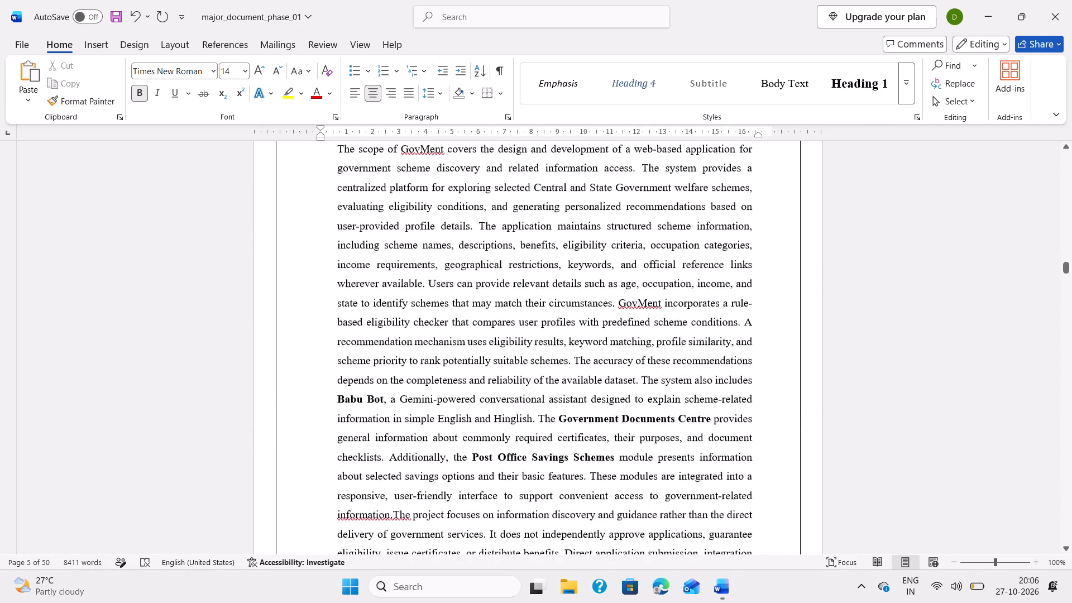
{"action": "scroll", "coordinate": [524, 320], "scroll_direction": "down", "scroll_amount": 3}
{"action": "scroll", "coordinate": [524, 320], "scroll_direction": "up", "scroll_amount": 2}
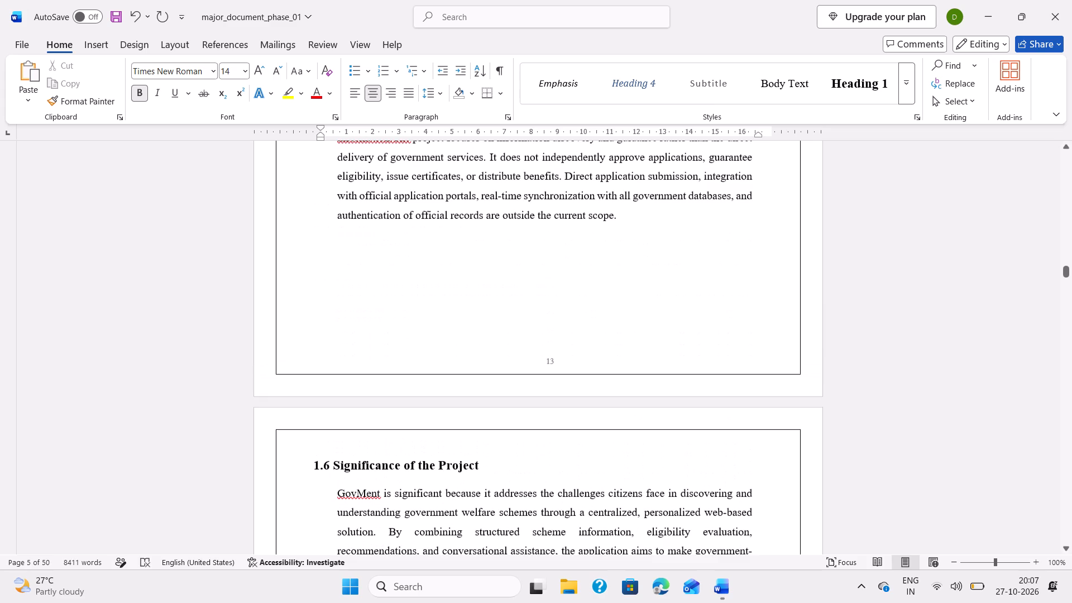
{"action": "scroll", "coordinate": [524, 320], "scroll_direction": "down", "scroll_amount": 4}
Go back through Chapter 1 and recheck section 1.1, Outline of the Project, and the start of section 1.2.
{"action": "scroll", "coordinate": [524, 320], "scroll_direction": "up", "scroll_amount": 4}
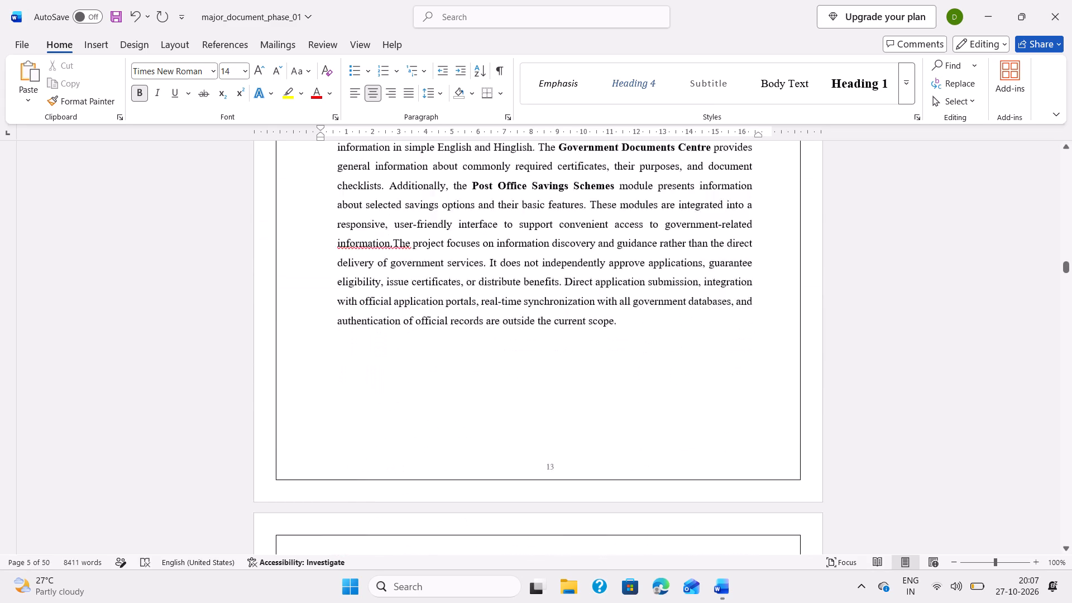
{"action": "scroll", "coordinate": [524, 320], "scroll_direction": "up", "scroll_amount": 11}
{"action": "scroll", "coordinate": [524, 320], "scroll_direction": "down", "scroll_amount": 8}
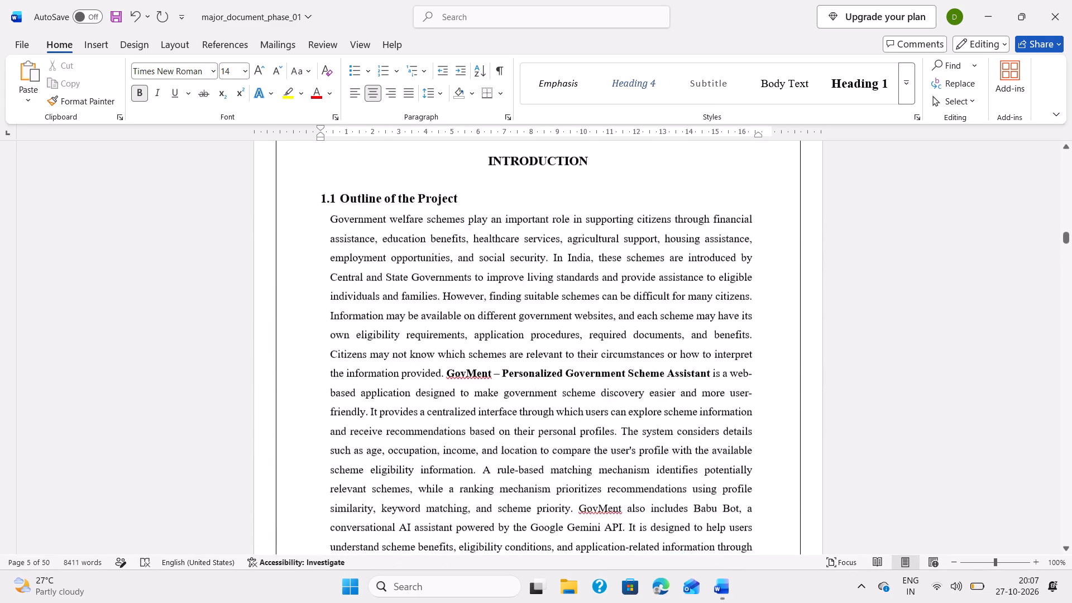
{"action": "scroll", "coordinate": [524, 320], "scroll_direction": "down", "scroll_amount": 1}
{"action": "scroll", "coordinate": [563, 323], "scroll_direction": "up", "scroll_amount": 1}
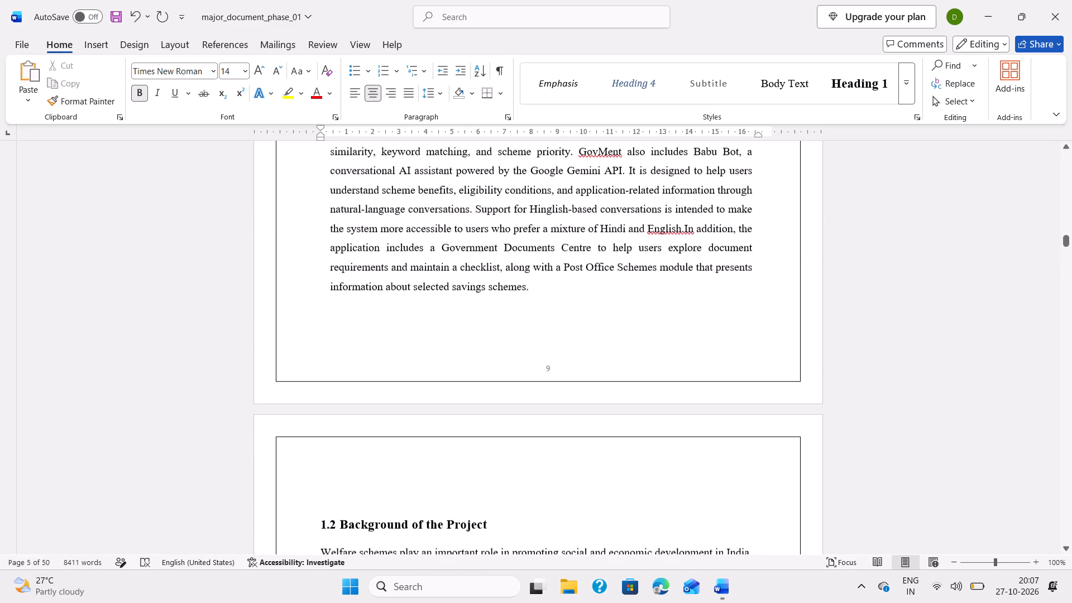
{"action": "scroll", "coordinate": [557, 354], "scroll_direction": "up", "scroll_amount": 1}
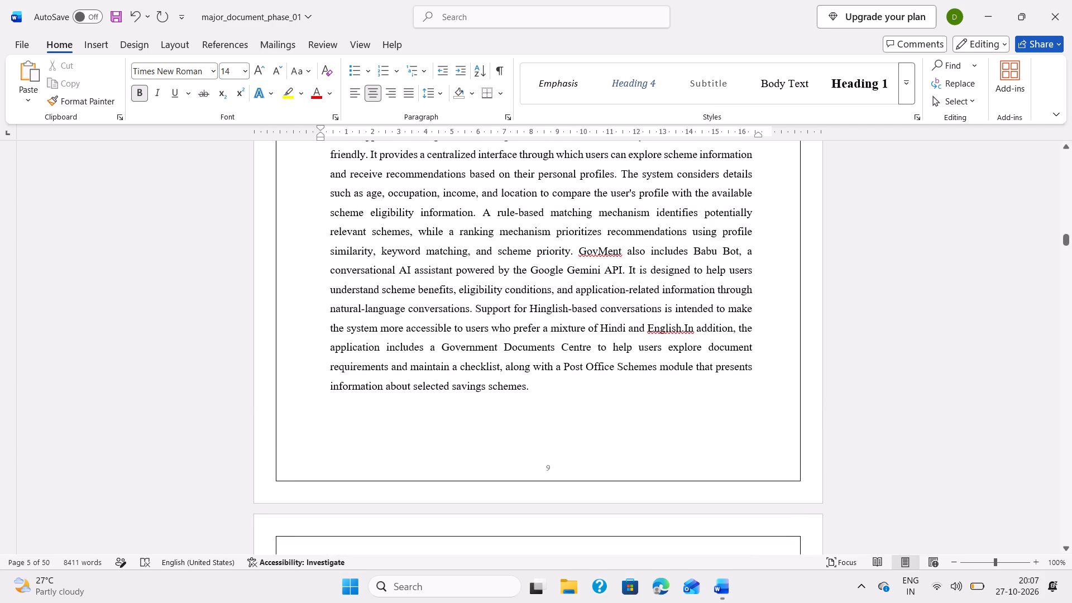
{"action": "scroll", "coordinate": [557, 354], "scroll_direction": "down", "scroll_amount": 3}
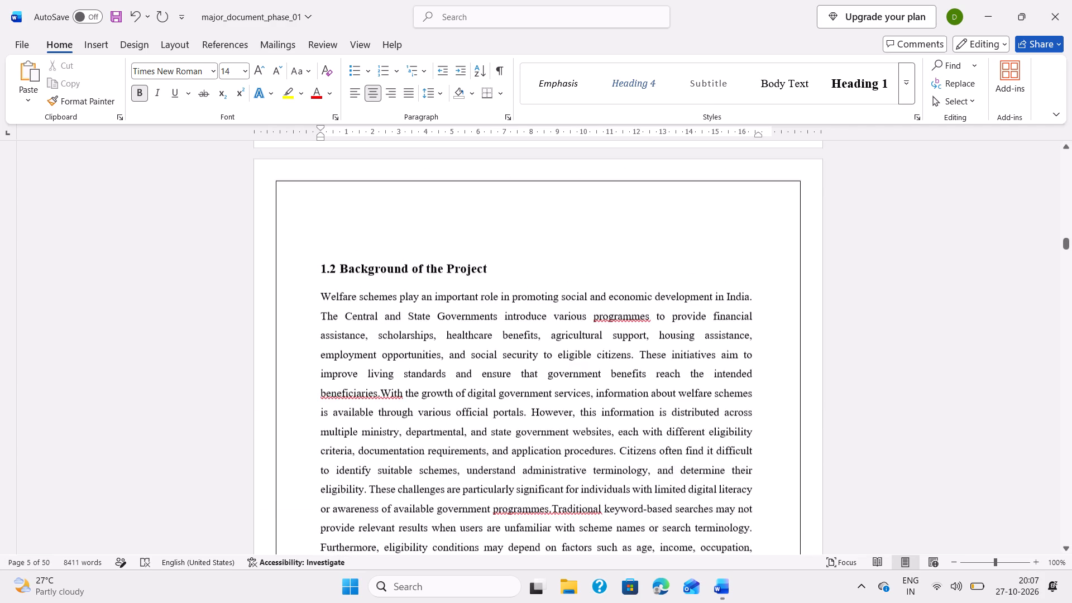
Review section 1.6, Significance of the Project, and section 1.7, System Overview.
{"action": "scroll", "coordinate": [557, 354], "scroll_direction": "down", "scroll_amount": 13}
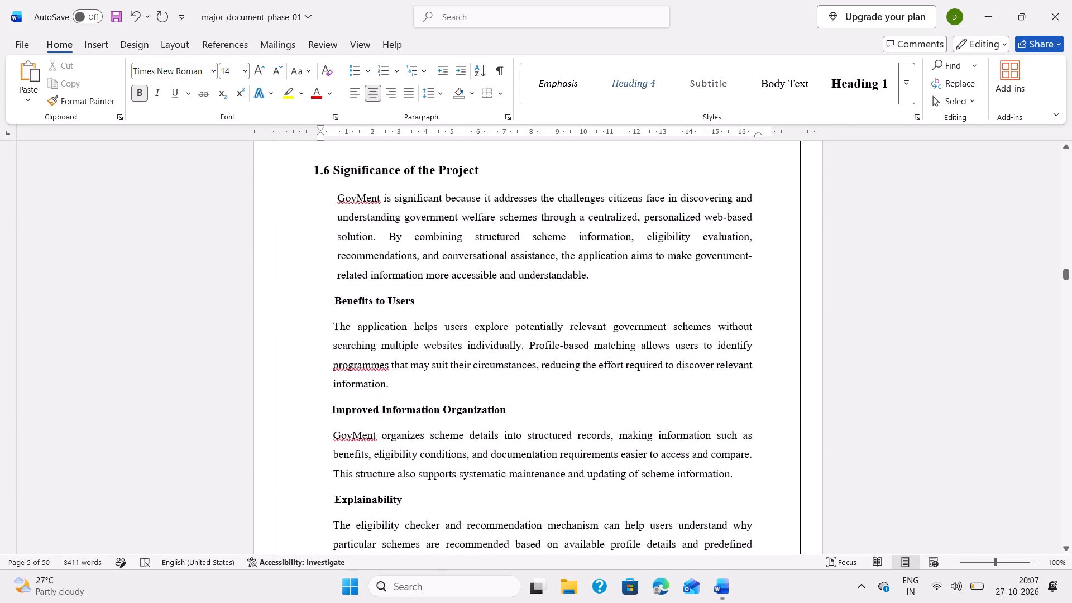
{"action": "scroll", "coordinate": [530, 384], "scroll_direction": "down", "scroll_amount": 2}
{"action": "scroll", "coordinate": [529, 444], "scroll_direction": "down", "scroll_amount": 1}
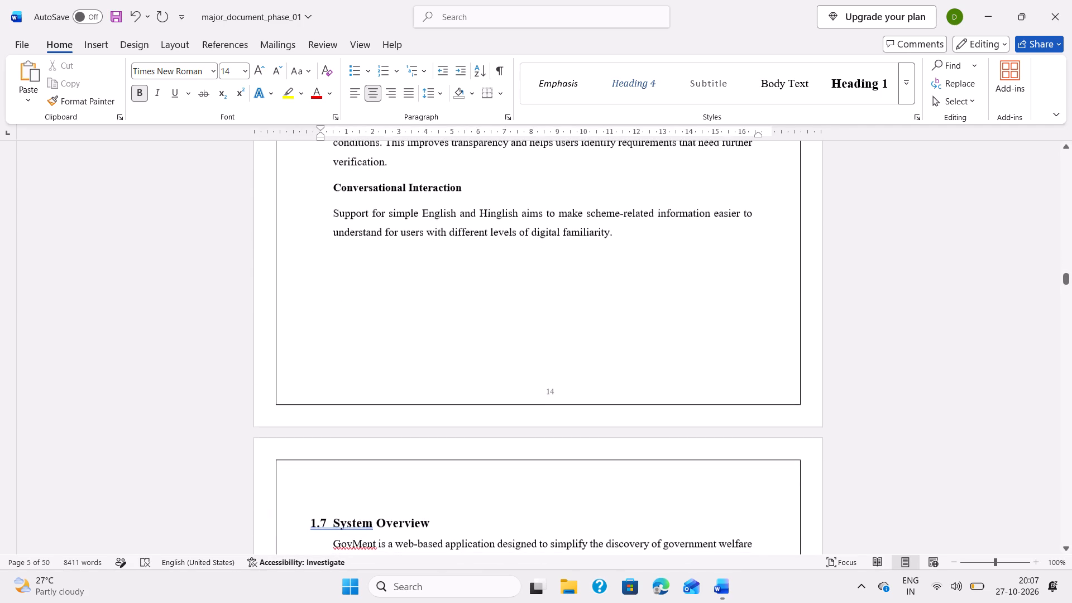
{"action": "scroll", "coordinate": [535, 463], "scroll_direction": "down", "scroll_amount": 2}
{"action": "scroll", "coordinate": [550, 413], "scroll_direction": "down", "scroll_amount": 3}
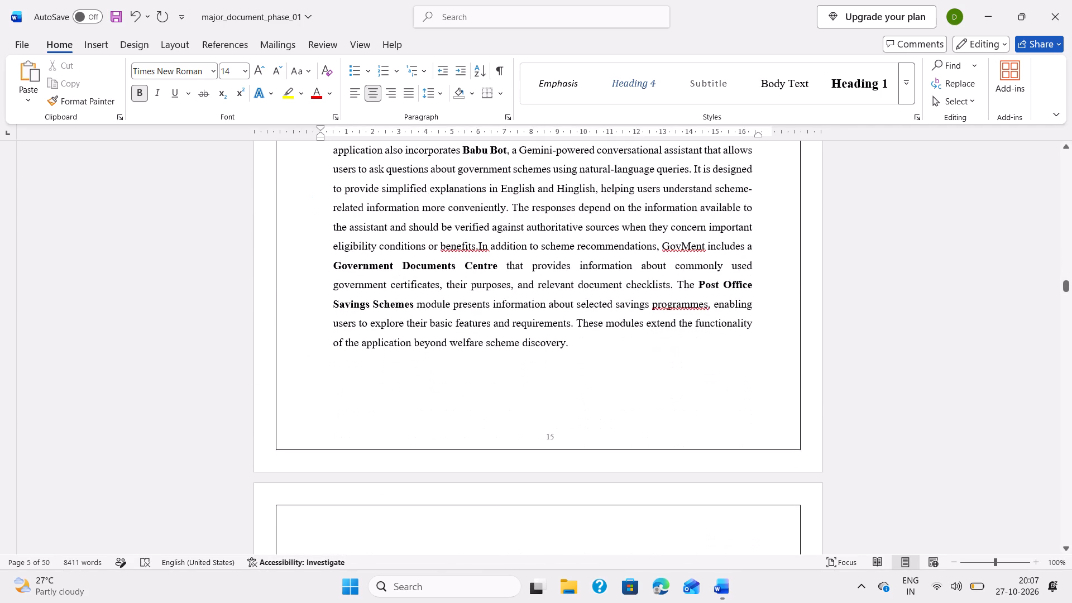
Review Chapter 2, Feasibility Study, from its introduction through the economic, schedule and ethical feasibility pages.
{"action": "scroll", "coordinate": [542, 331], "scroll_direction": "down", "scroll_amount": 4}
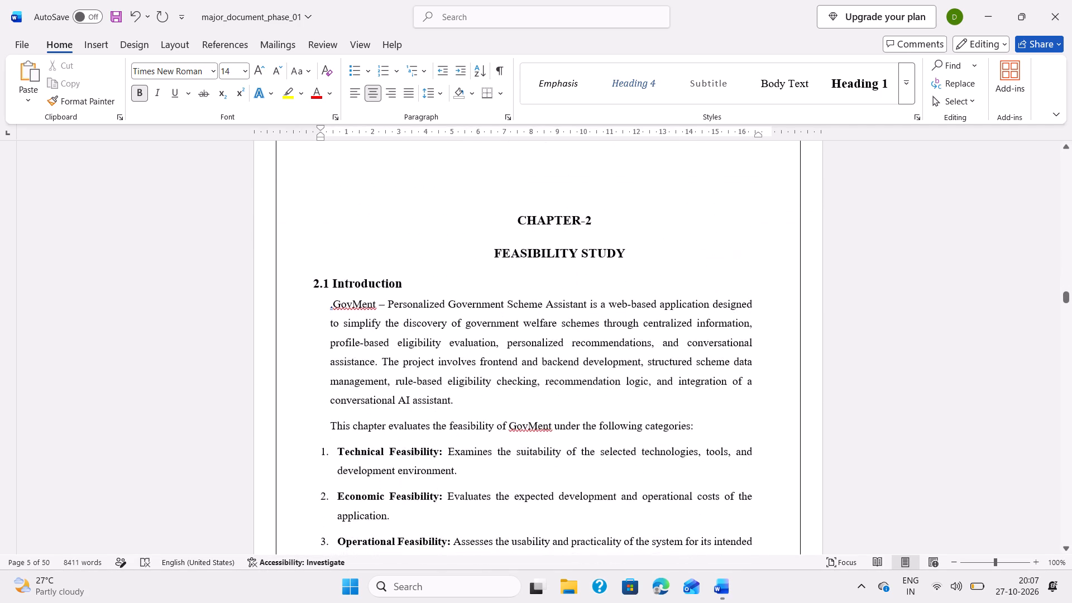
{"action": "scroll", "coordinate": [542, 331], "scroll_direction": "down", "scroll_amount": 3}
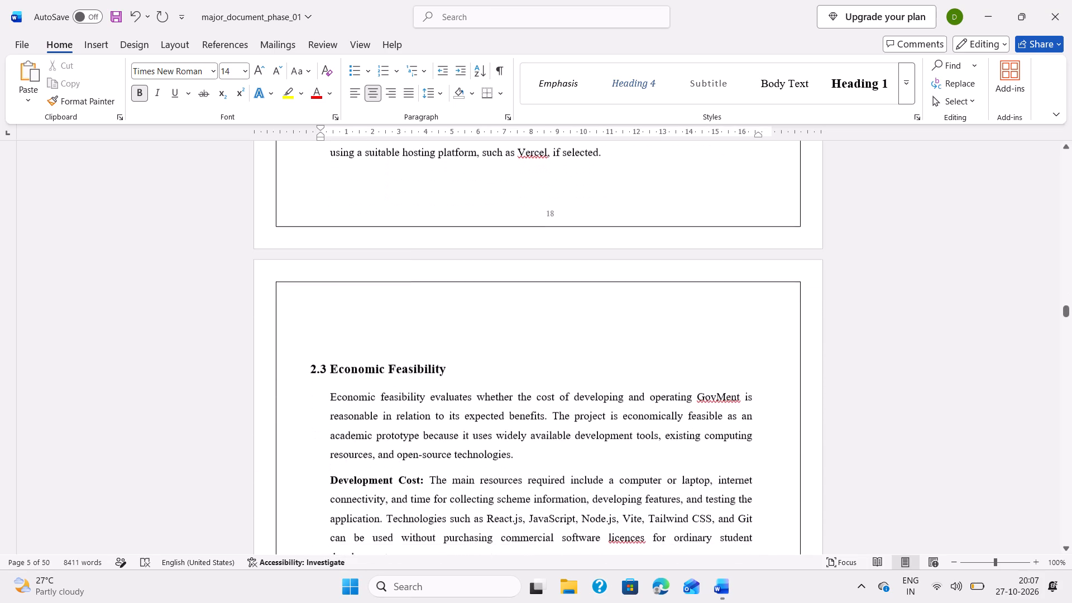
{"action": "scroll", "coordinate": [542, 331], "scroll_direction": "down", "scroll_amount": 5}
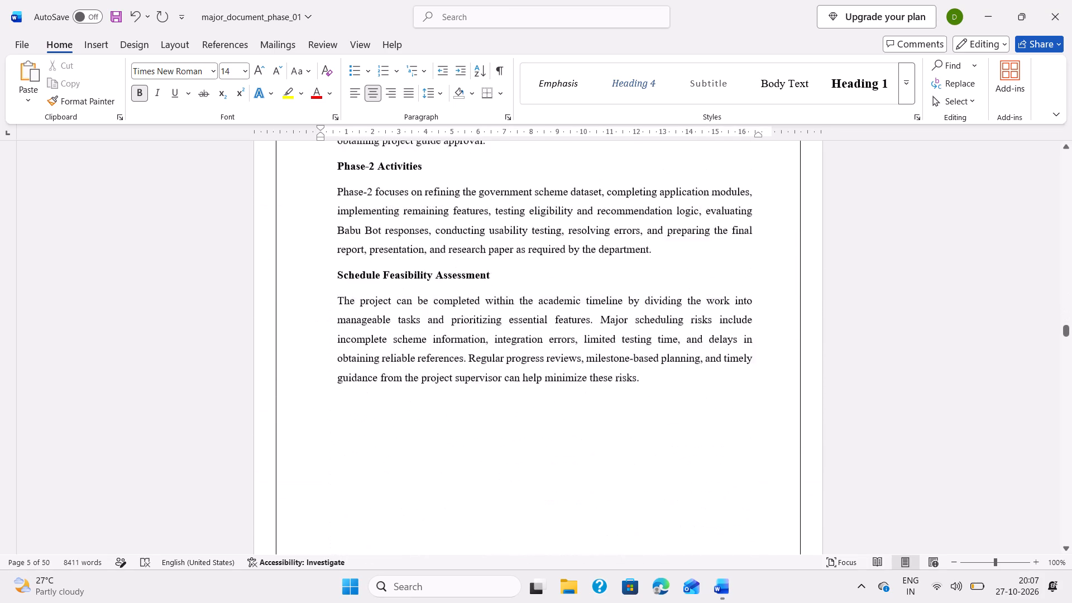
{"action": "scroll", "coordinate": [542, 331], "scroll_direction": "down", "scroll_amount": 6}
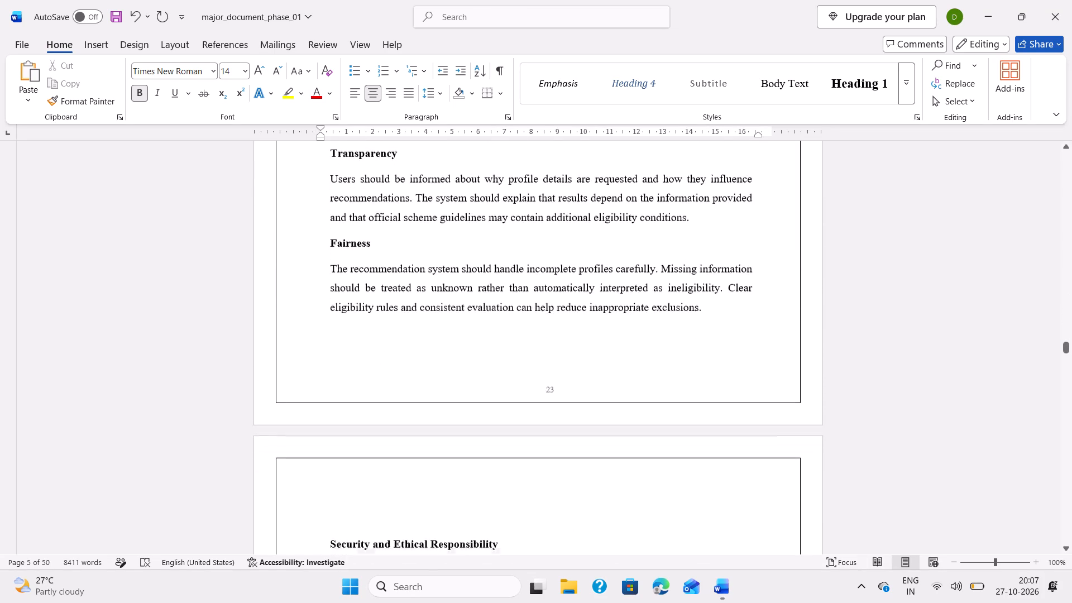
Delete the empty lines above the Security and Ethical Responsibility heading at the top of page 24.
{"action": "scroll", "coordinate": [542, 331], "scroll_direction": "down", "scroll_amount": 2}
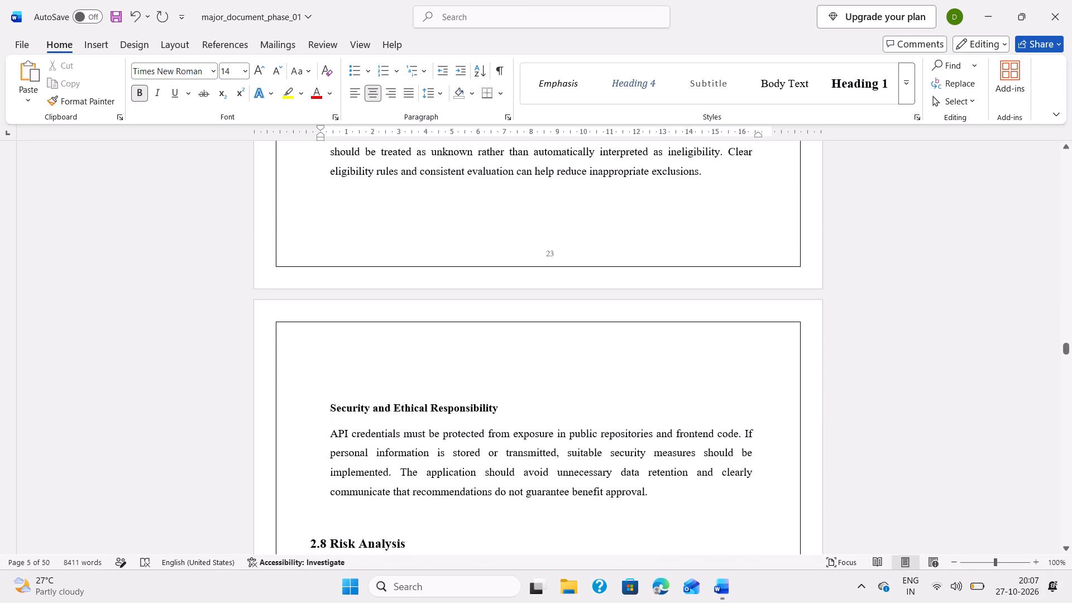
{"action": "scroll", "coordinate": [532, 393], "scroll_direction": "down", "scroll_amount": 1}
{"action": "left_click", "coordinate": [410, 295]}
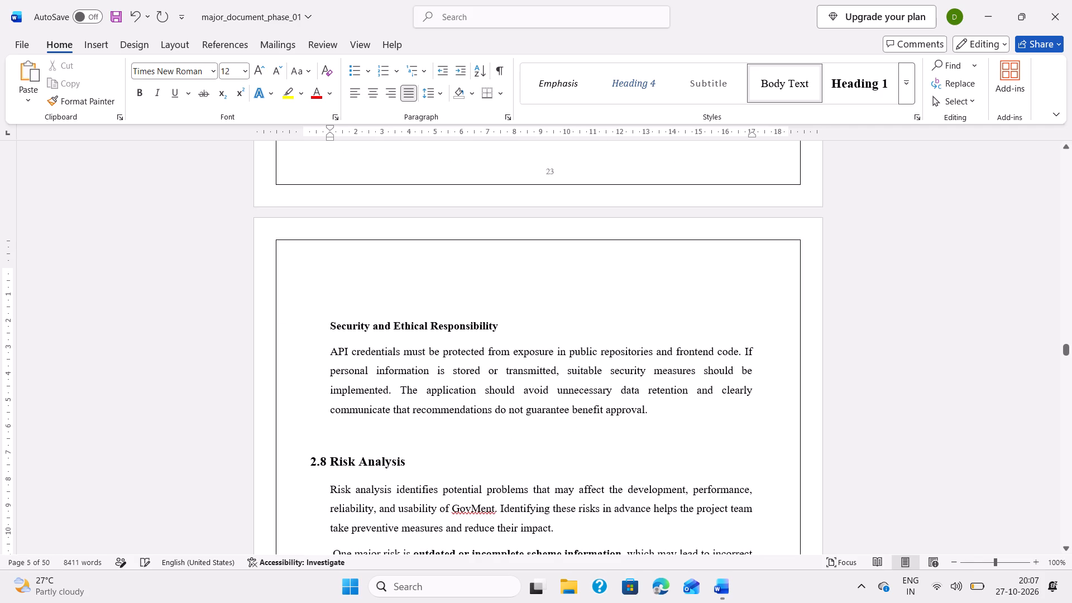
{"action": "key", "text": "Down"}
{"action": "key", "text": "Up"}
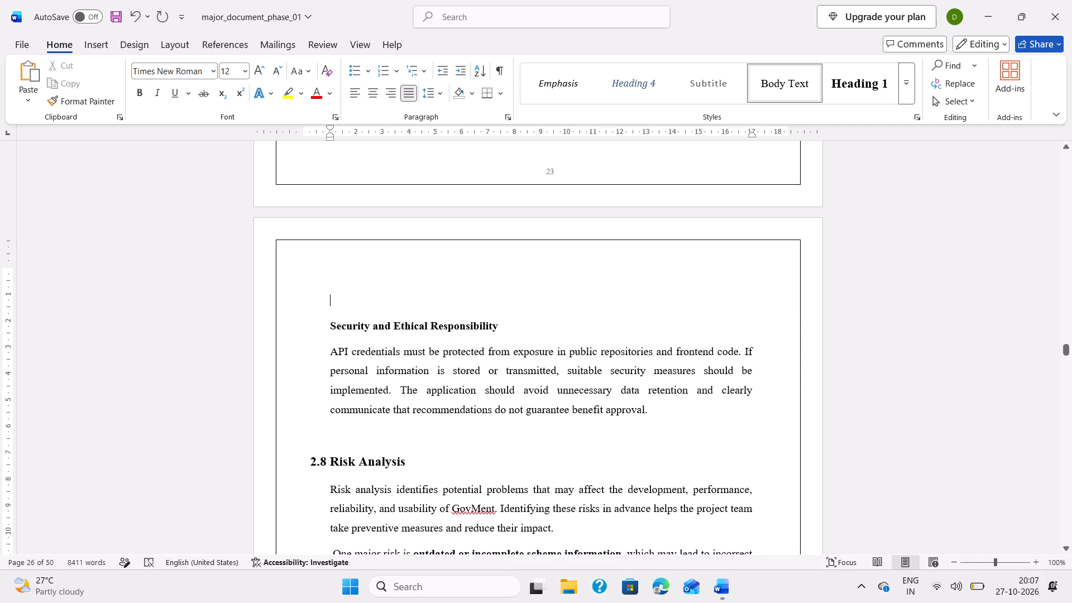
{"action": "key", "text": "BackSpace"}
{"action": "key", "text": "BackSpace"}
{"action": "key", "text": "BackSpace"}
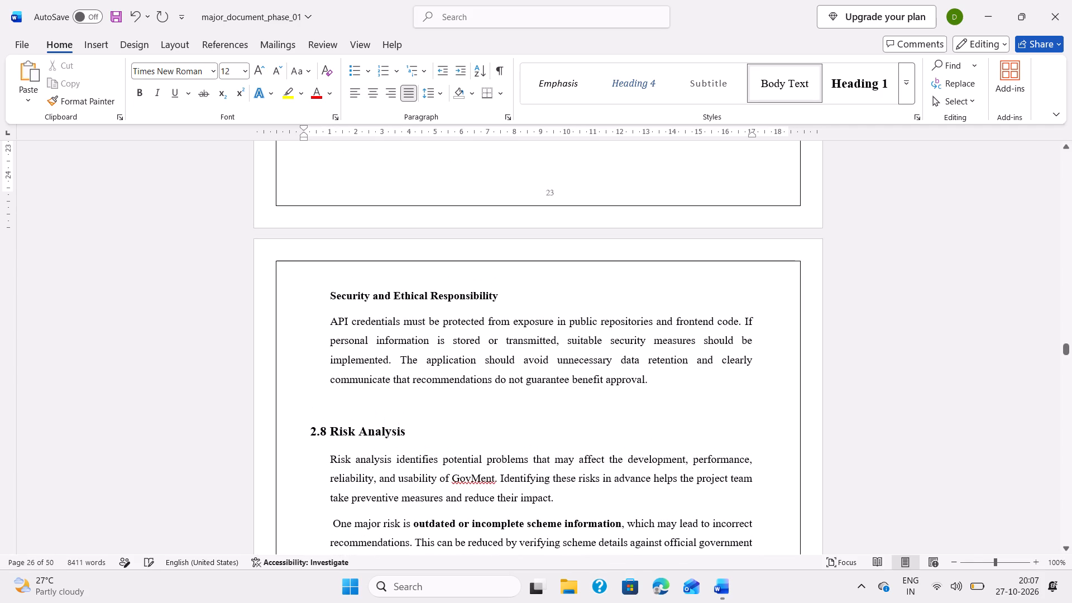
Insert an empty line above the CHAPTER-3 heading to move it onto the same page as LITERATURE SURVEY.
{"action": "scroll", "coordinate": [462, 449], "scroll_direction": "down", "scroll_amount": 4}
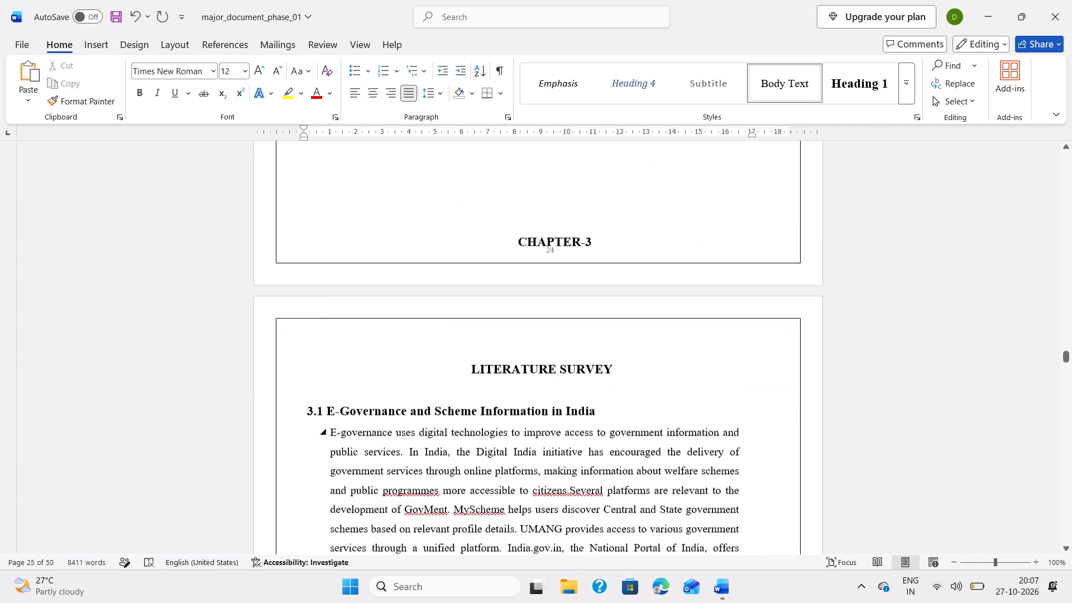
{"action": "scroll", "coordinate": [462, 449], "scroll_direction": "down", "scroll_amount": 1}
{"action": "scroll", "coordinate": [462, 449], "scroll_direction": "up", "scroll_amount": 1}
{"action": "left_click", "coordinate": [497, 299]}
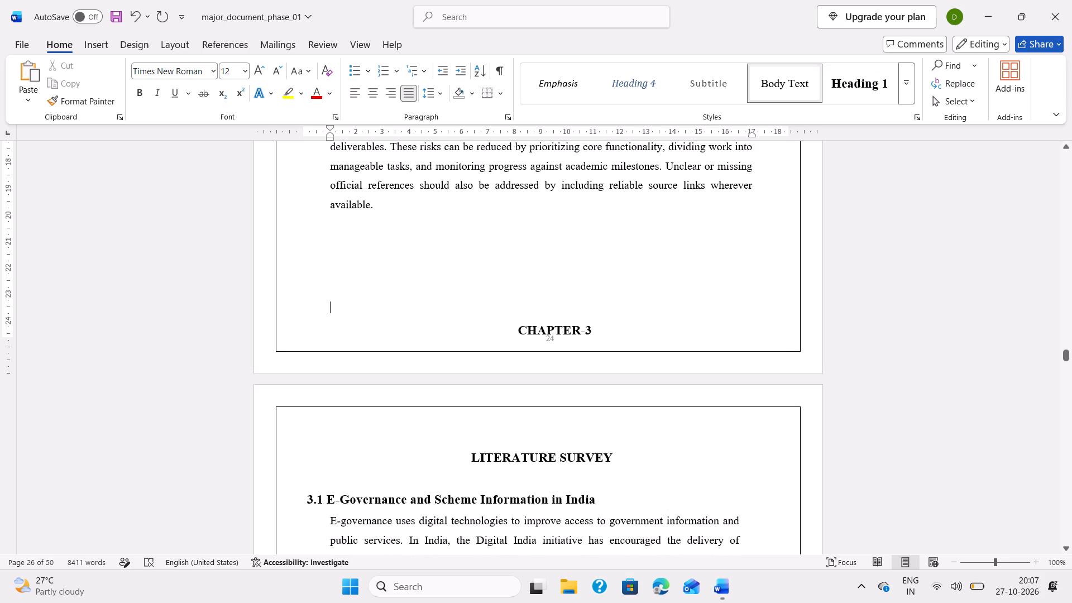
{"action": "key", "text": "Return"}
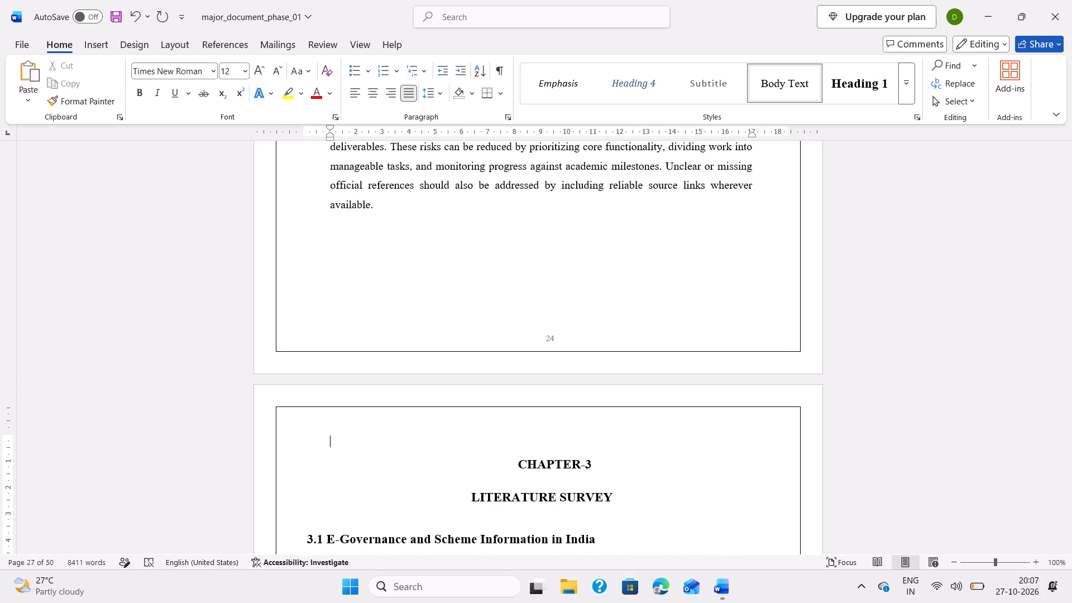
Shift the LITERATURE SURVEY heading under CHAPTER-3 slightly by inserting two spaces before it.
{"action": "scroll", "coordinate": [497, 299], "scroll_direction": "down", "scroll_amount": 2}
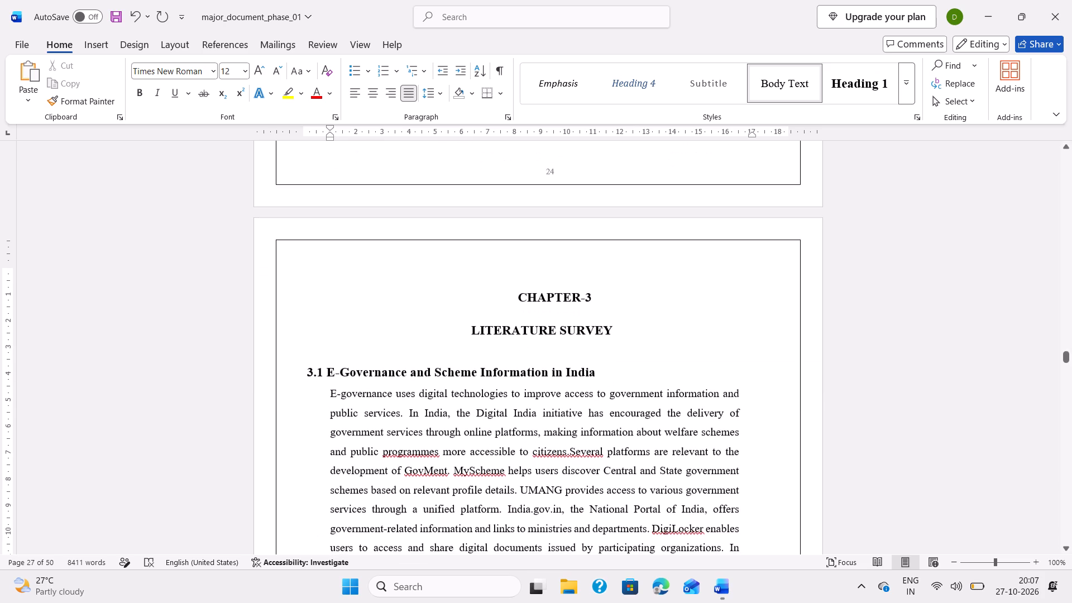
{"action": "left_click", "coordinate": [473, 331]}
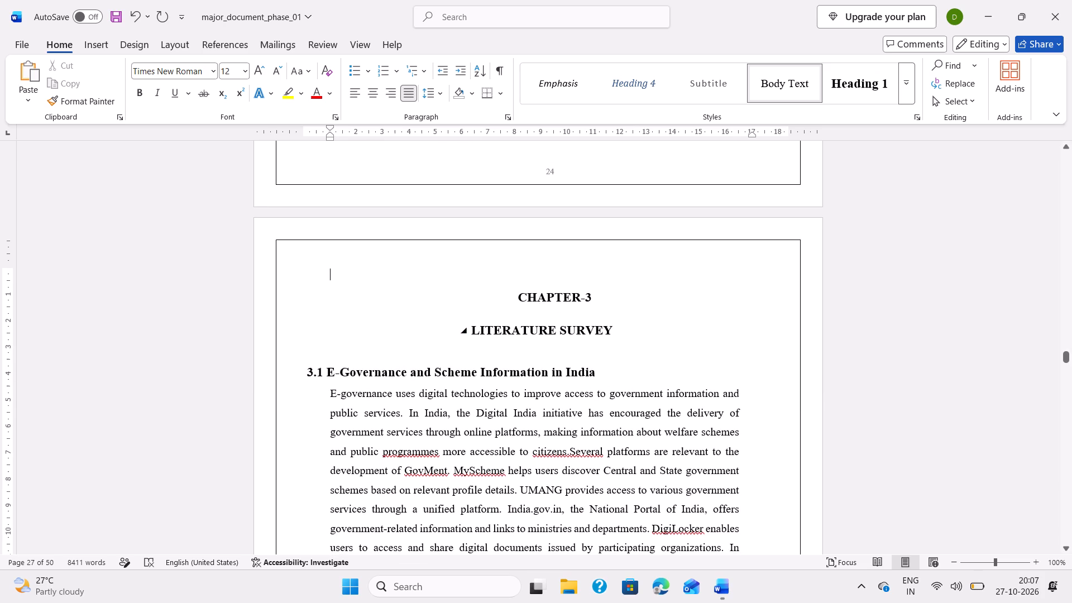
{"action": "key", "text": "space"}
{"action": "key", "text": "space"}
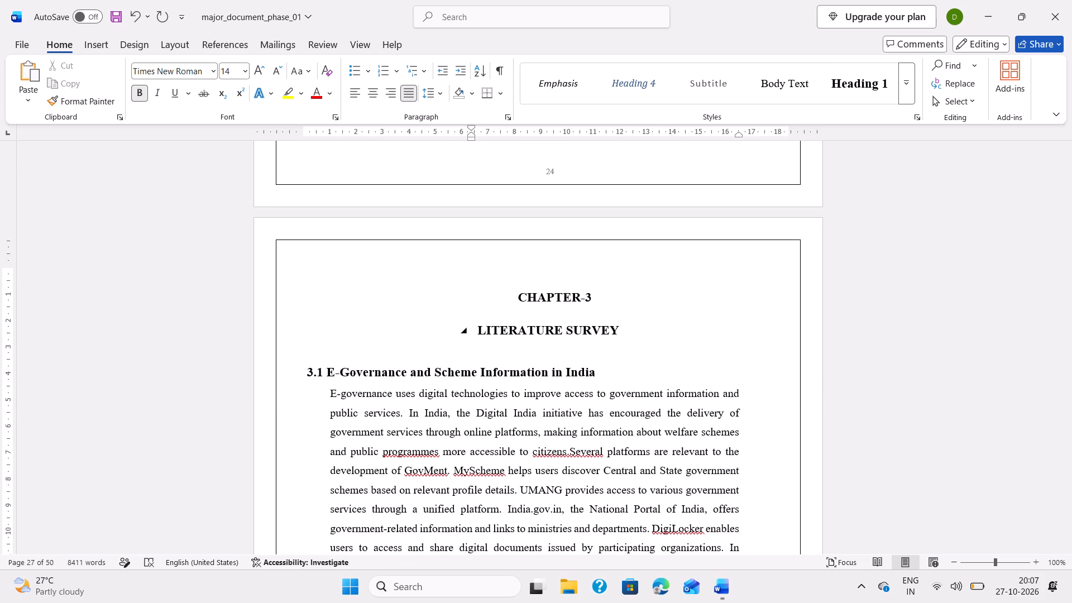
Review section 3.1 on e-governance and section 3.2 on recommender systems and ranking.
{"action": "scroll", "coordinate": [547, 313], "scroll_direction": "down", "scroll_amount": 2}
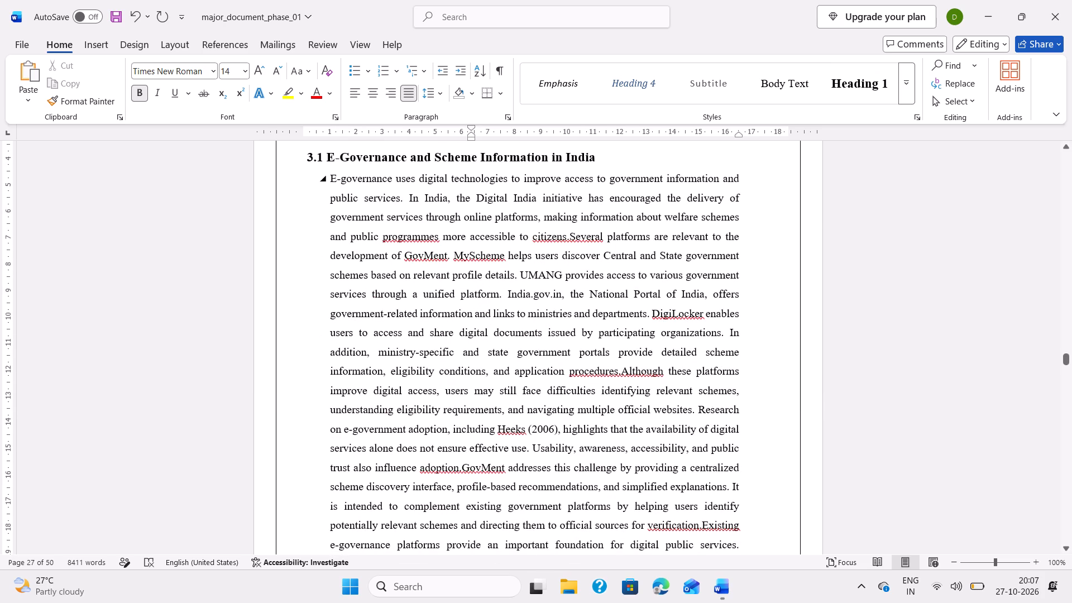
{"action": "scroll", "coordinate": [536, 365], "scroll_direction": "down", "scroll_amount": 1}
{"action": "scroll", "coordinate": [530, 316], "scroll_direction": "down", "scroll_amount": 1}
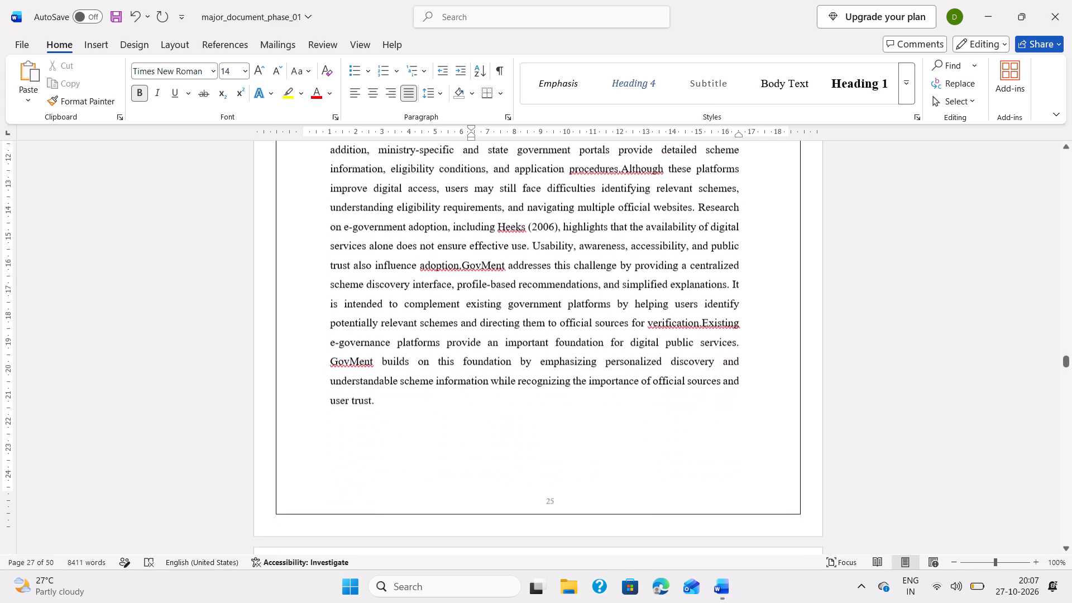
{"action": "scroll", "coordinate": [530, 316], "scroll_direction": "up", "scroll_amount": 1}
{"action": "scroll", "coordinate": [530, 316], "scroll_direction": "down", "scroll_amount": 1}
{"action": "scroll", "coordinate": [498, 384], "scroll_direction": "down", "scroll_amount": 2}
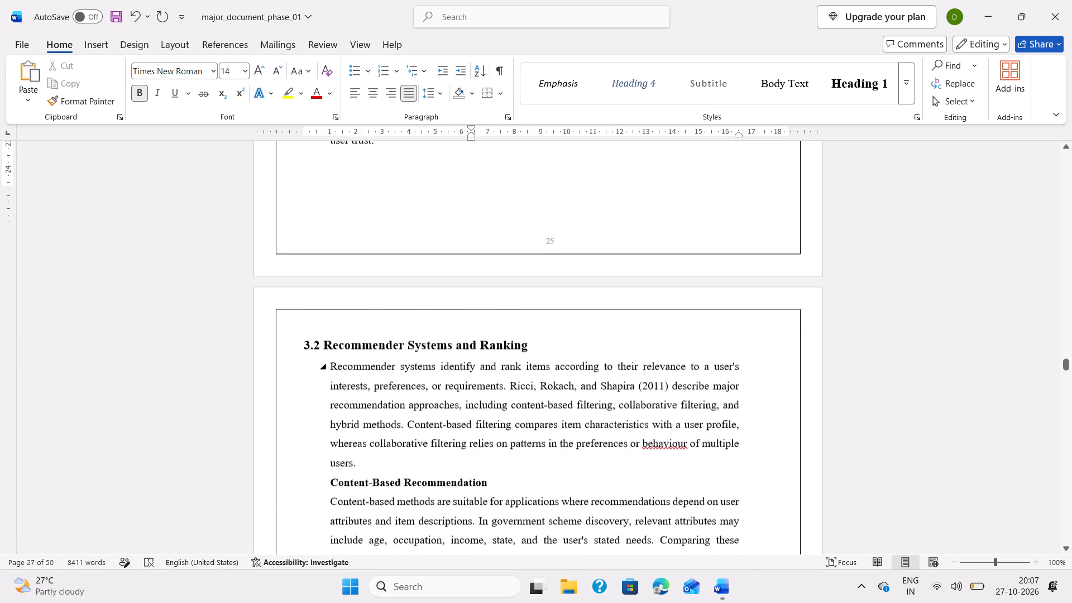
{"action": "scroll", "coordinate": [468, 414], "scroll_direction": "down", "scroll_amount": 1}
{"action": "scroll", "coordinate": [529, 360], "scroll_direction": "down", "scroll_amount": 1}
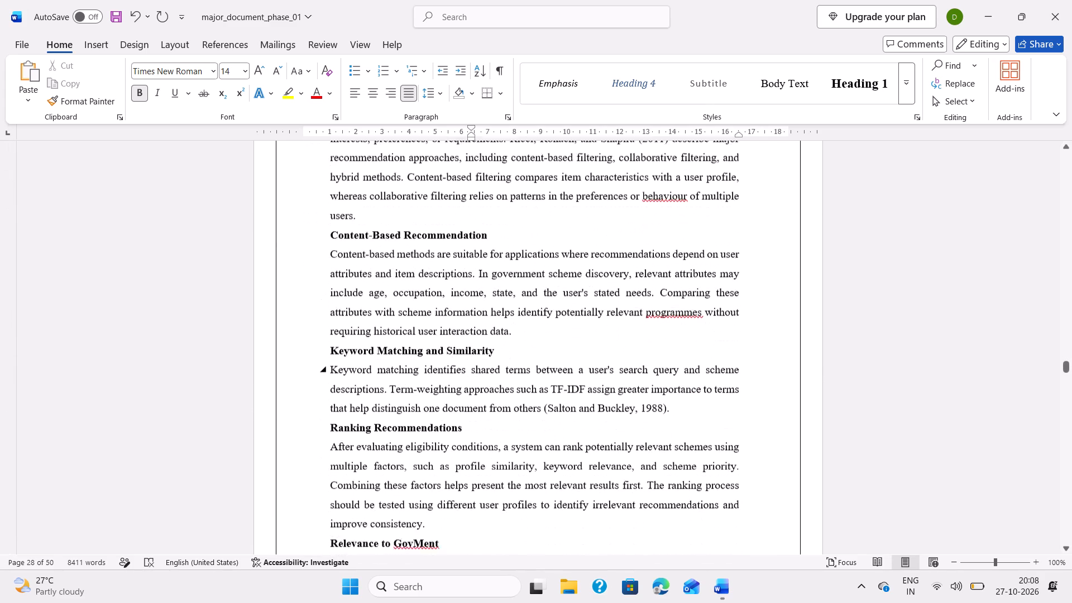
Delete the empty line above the 3.3 Conversational Assistants and Large Language Models heading at the top of its page.
{"action": "left_click", "coordinate": [515, 299]}
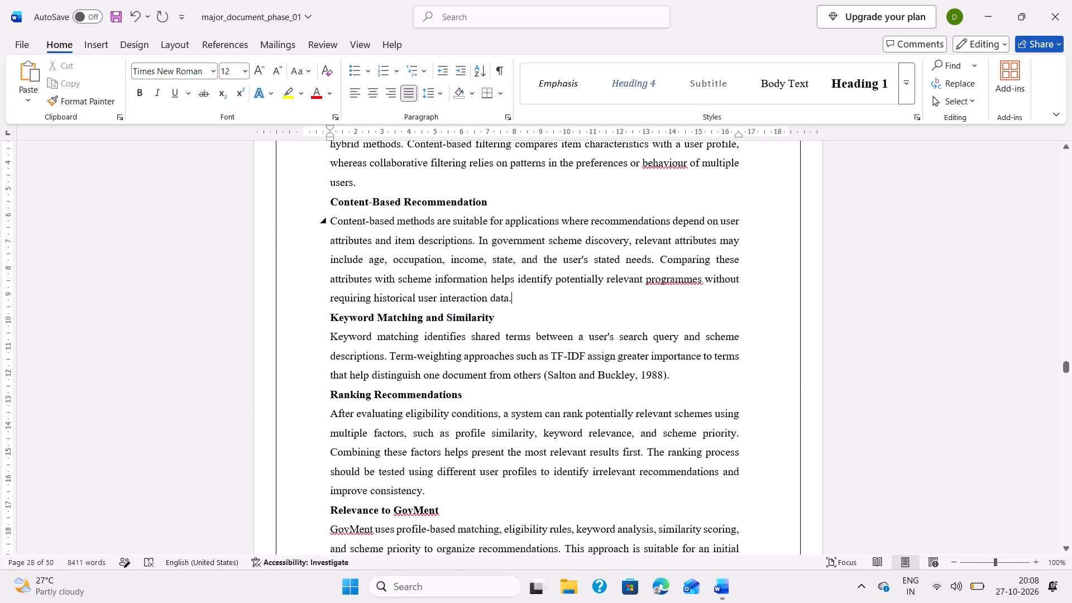
{"action": "scroll", "coordinate": [515, 299], "scroll_direction": "down", "scroll_amount": 1}
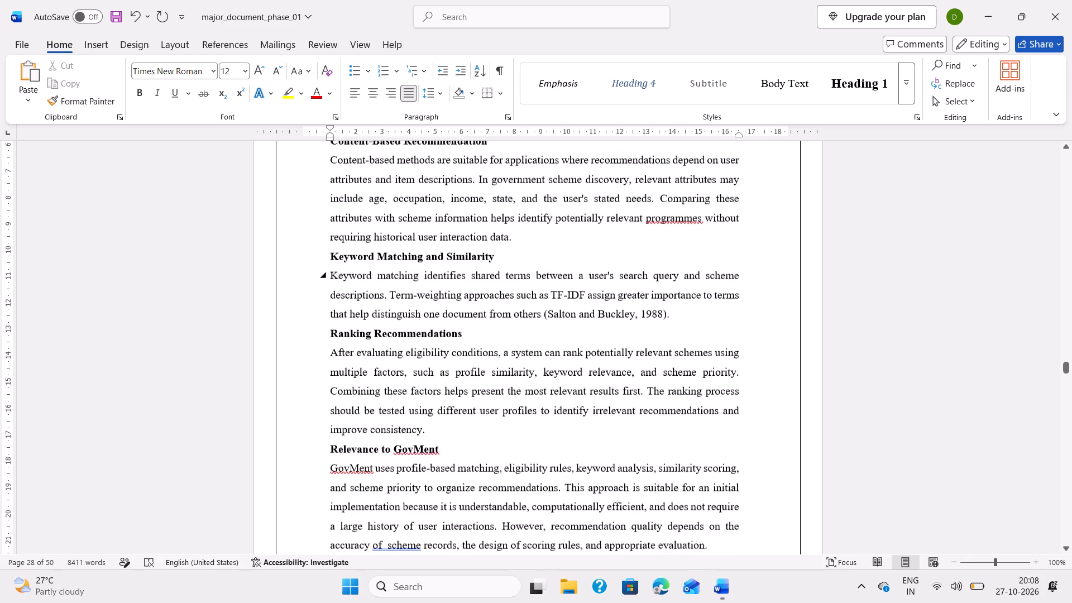
{"action": "scroll", "coordinate": [515, 299], "scroll_direction": "down", "scroll_amount": 3}
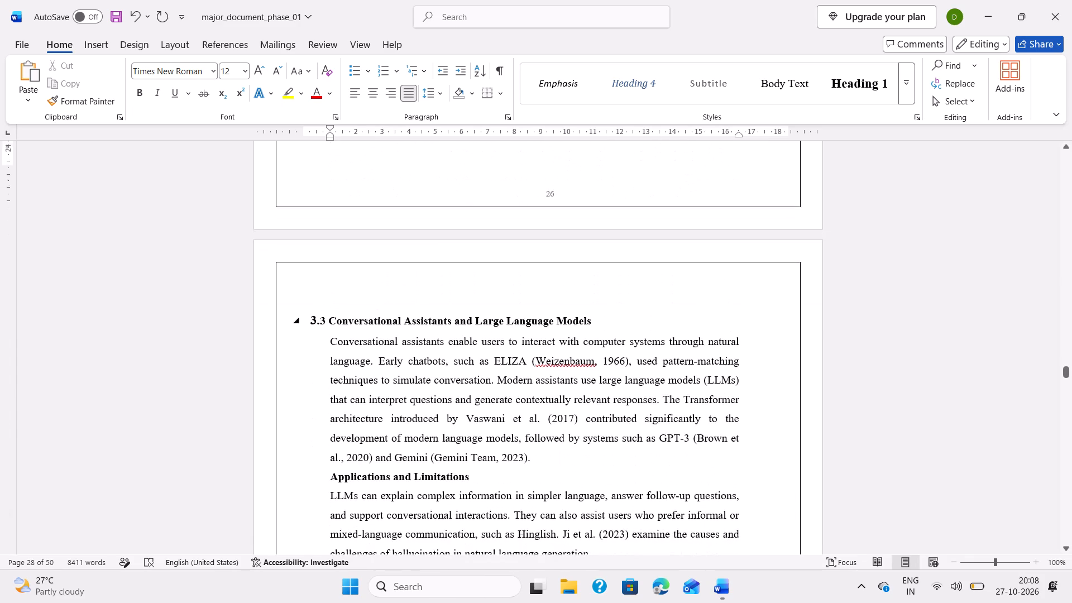
{"action": "scroll", "coordinate": [487, 304], "scroll_direction": "down", "scroll_amount": 1}
{"action": "left_click", "coordinate": [422, 221]}
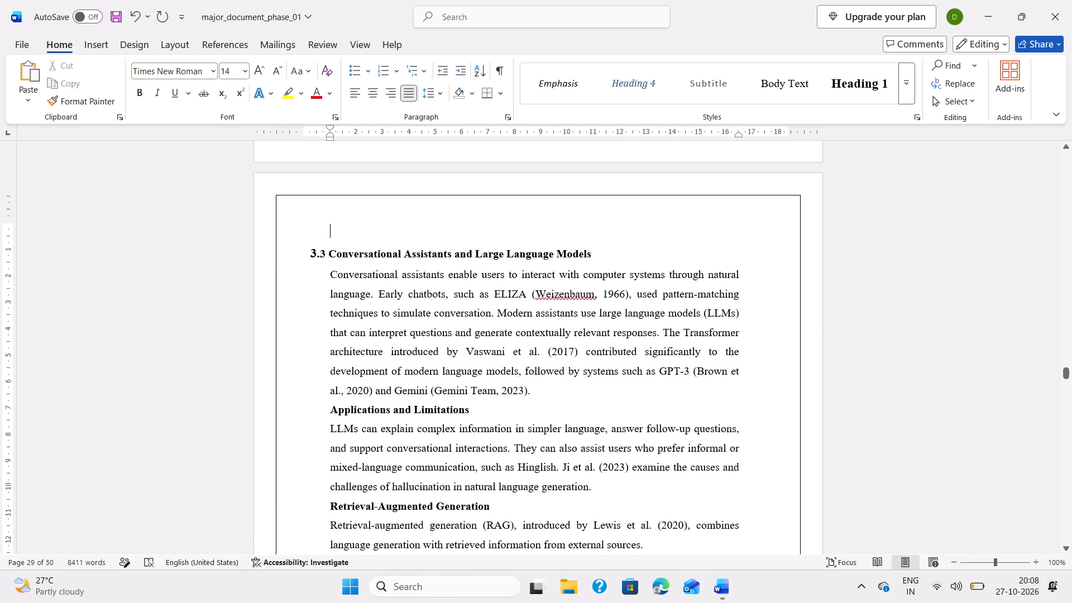
{"action": "key", "text": "BackSpace"}
{"action": "key", "text": "BackSpace"}
{"action": "key", "text": "BackSpace"}
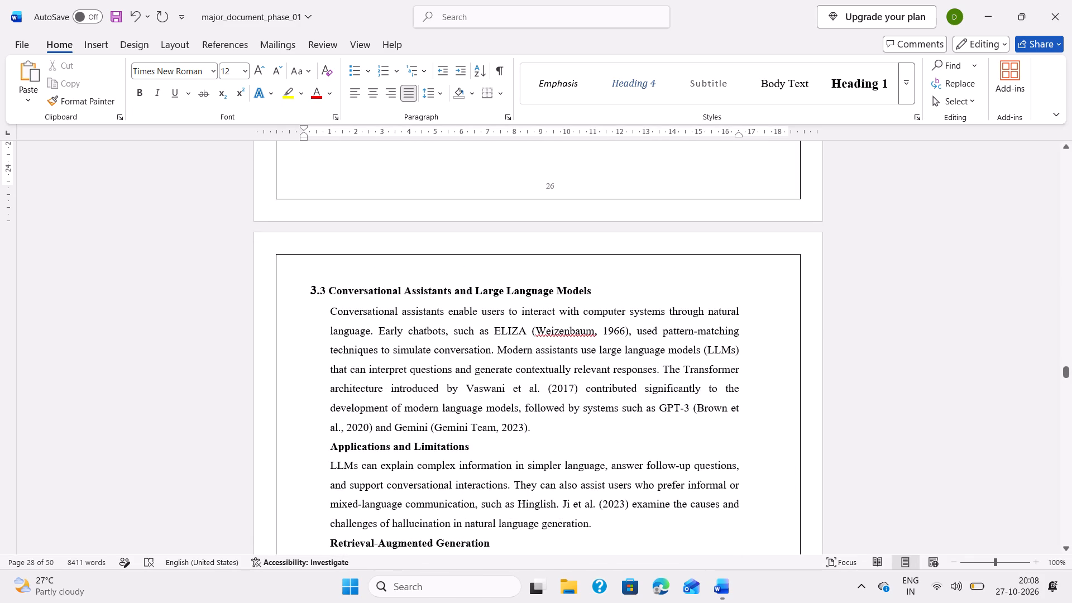
Delete the extra empty lines above the 3.4 Comparison of Existing Approaches heading, keeping a single empty line before it.
{"action": "scroll", "coordinate": [422, 221], "scroll_direction": "down", "scroll_amount": 1}
{"action": "scroll", "coordinate": [406, 297], "scroll_direction": "down", "scroll_amount": 1}
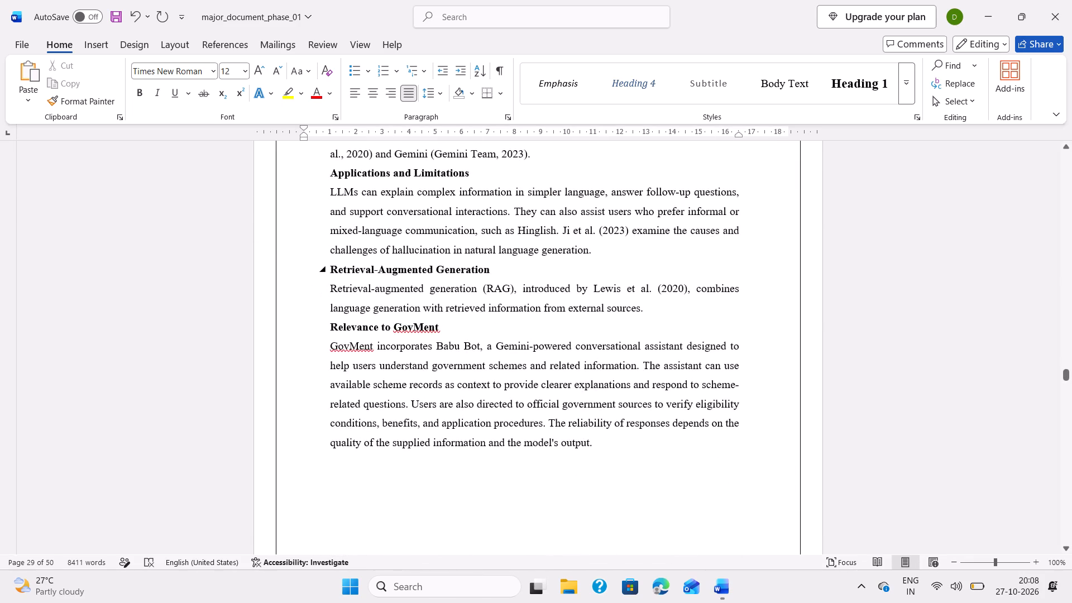
{"action": "scroll", "coordinate": [530, 267], "scroll_direction": "down", "scroll_amount": 1}
{"action": "scroll", "coordinate": [516, 442], "scroll_direction": "down", "scroll_amount": 1}
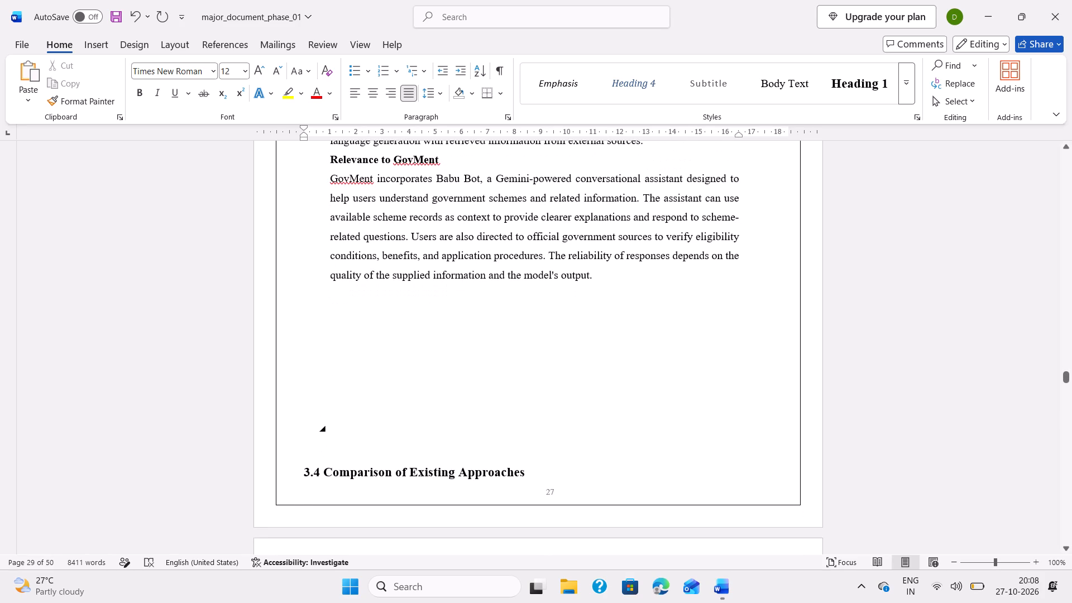
{"action": "left_click", "coordinate": [423, 437]}
{"action": "key", "text": "Down"}
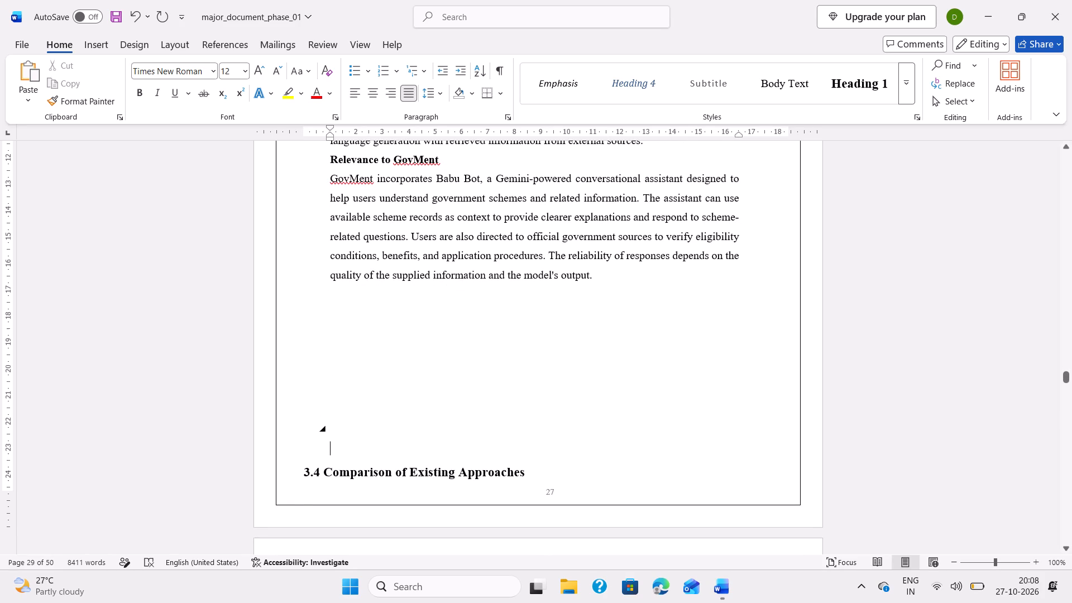
{"action": "key", "text": "BackSpace"}
{"action": "key", "text": "BackSpace"}
{"action": "key", "text": "BackSpace"}
{"action": "key", "text": "BackSpace"}
{"action": "key", "text": "BackSpace"}
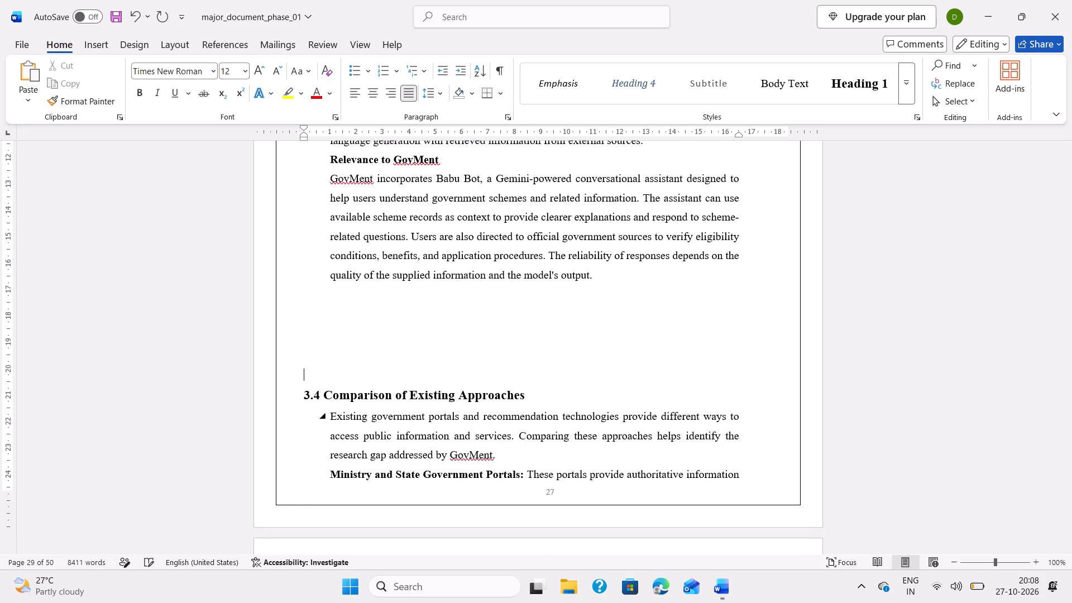
{"action": "key", "text": "BackSpace"}
{"action": "key", "text": "BackSpace"}
{"action": "key", "text": "BackSpace"}
{"action": "key", "text": "BackSpace"}
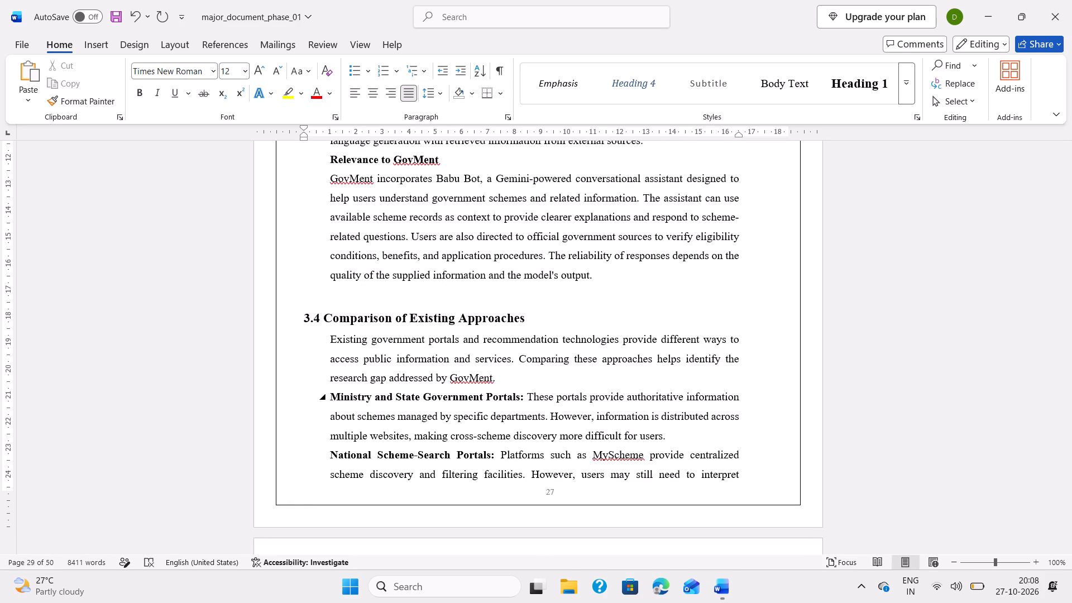
{"action": "key", "text": "BackSpace"}
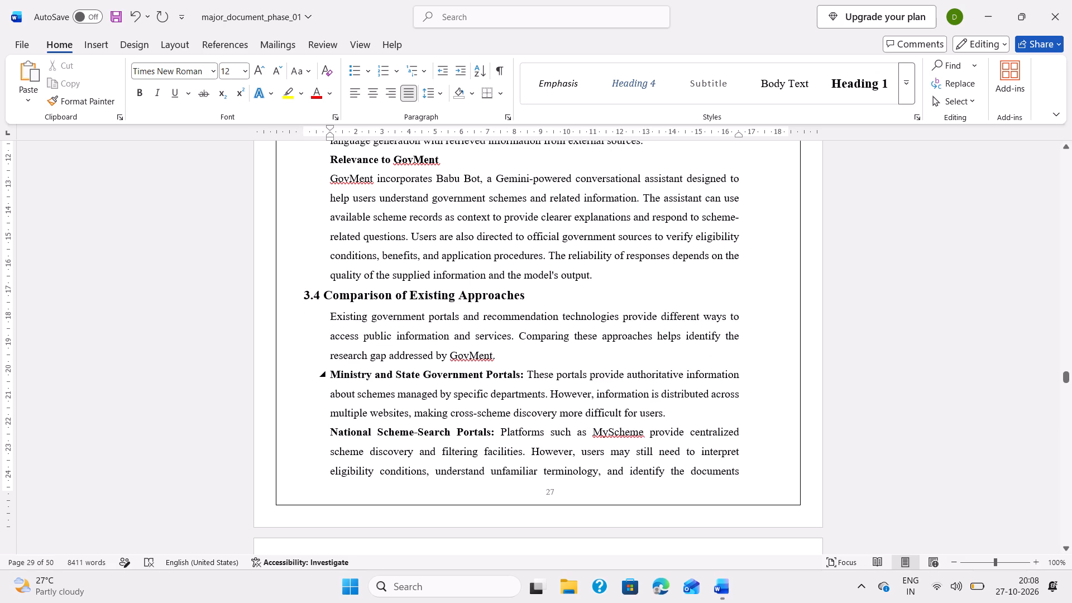
{"action": "key", "text": "Return"}
Delete the extra empty lines above the 3.6 Structured Government Information and Data Quality heading, keeping a single empty line.
{"action": "scroll", "coordinate": [499, 427], "scroll_direction": "down", "scroll_amount": 2}
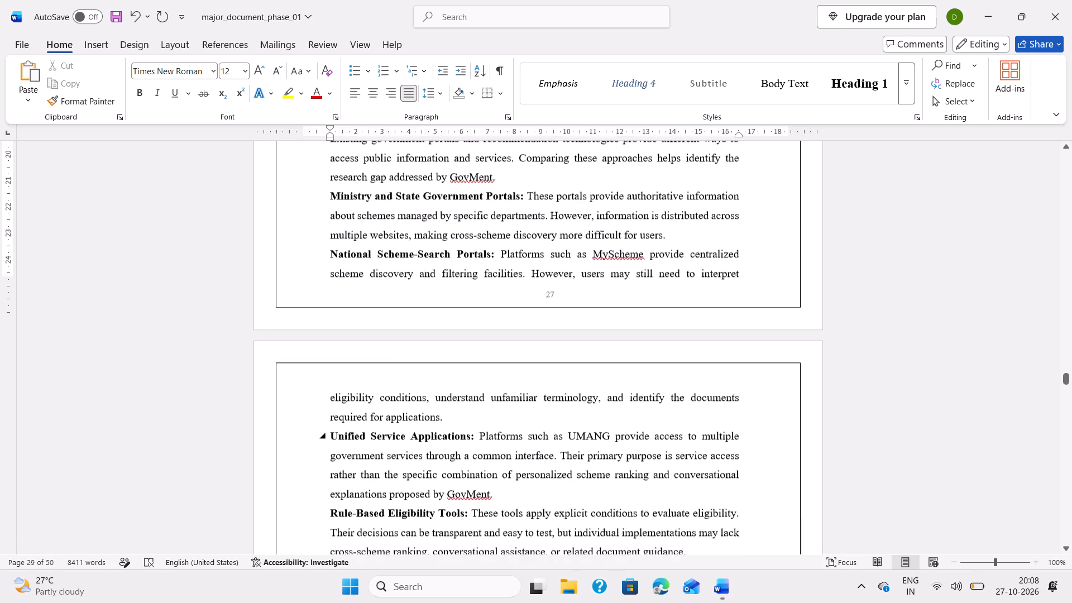
{"action": "scroll", "coordinate": [514, 375], "scroll_direction": "up", "scroll_amount": 1}
{"action": "scroll", "coordinate": [514, 375], "scroll_direction": "down", "scroll_amount": 3}
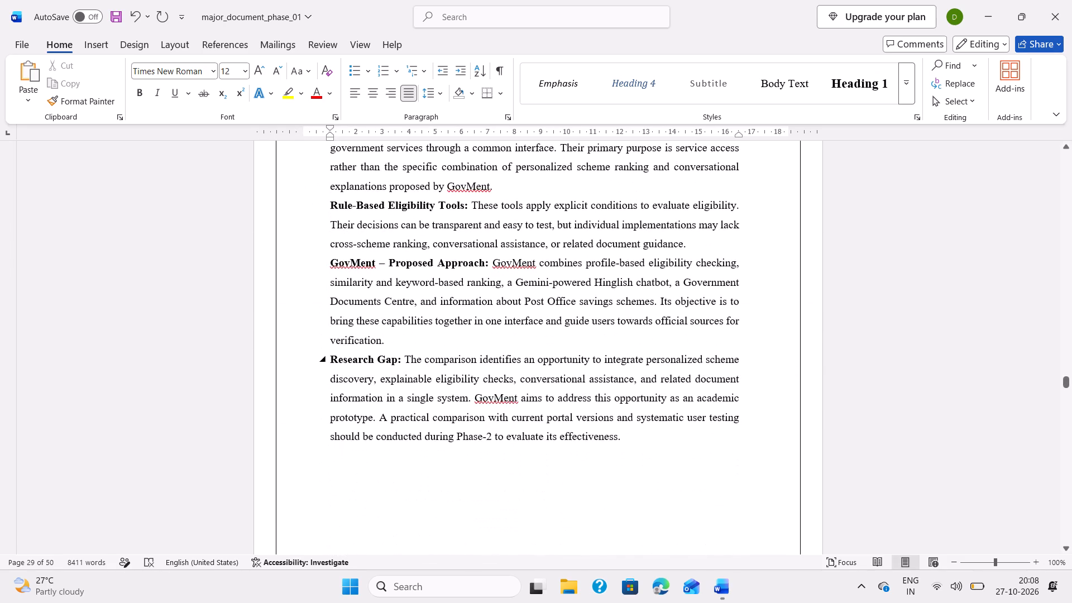
{"action": "scroll", "coordinate": [514, 375], "scroll_direction": "down", "scroll_amount": 2}
{"action": "left_click", "coordinate": [401, 336]}
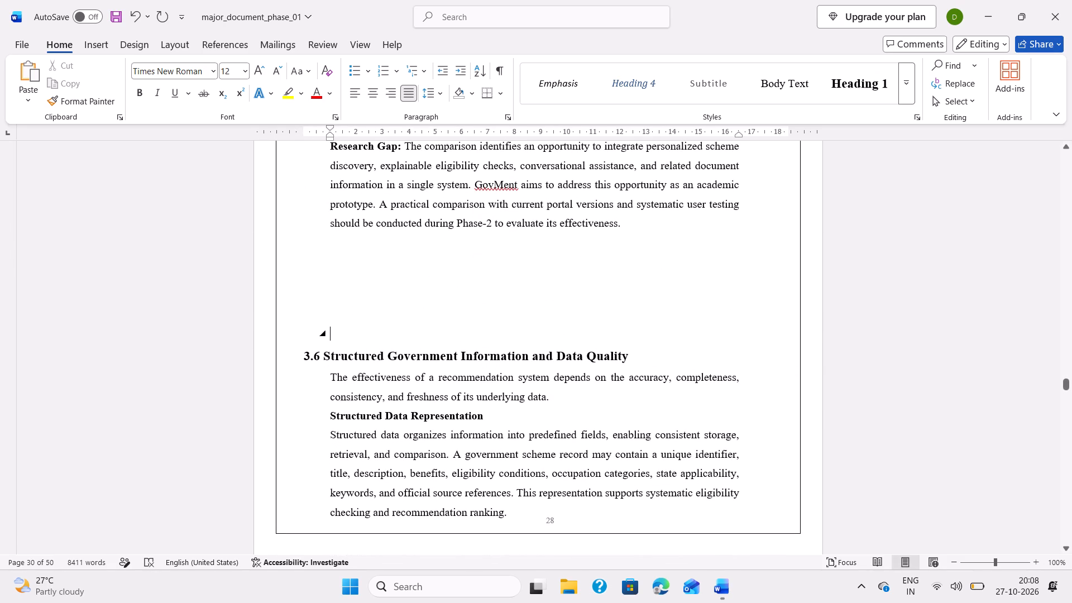
{"action": "key", "text": "BackSpace"}
{"action": "key", "text": "BackSpace"}
{"action": "key", "text": "BackSpace"}
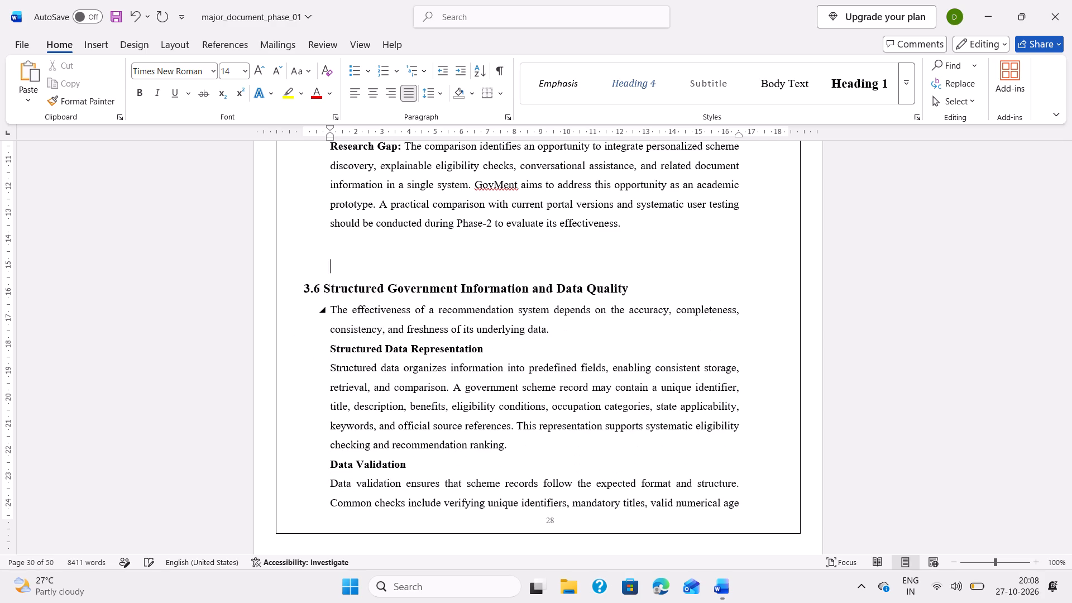
{"action": "key", "text": "BackSpace"}
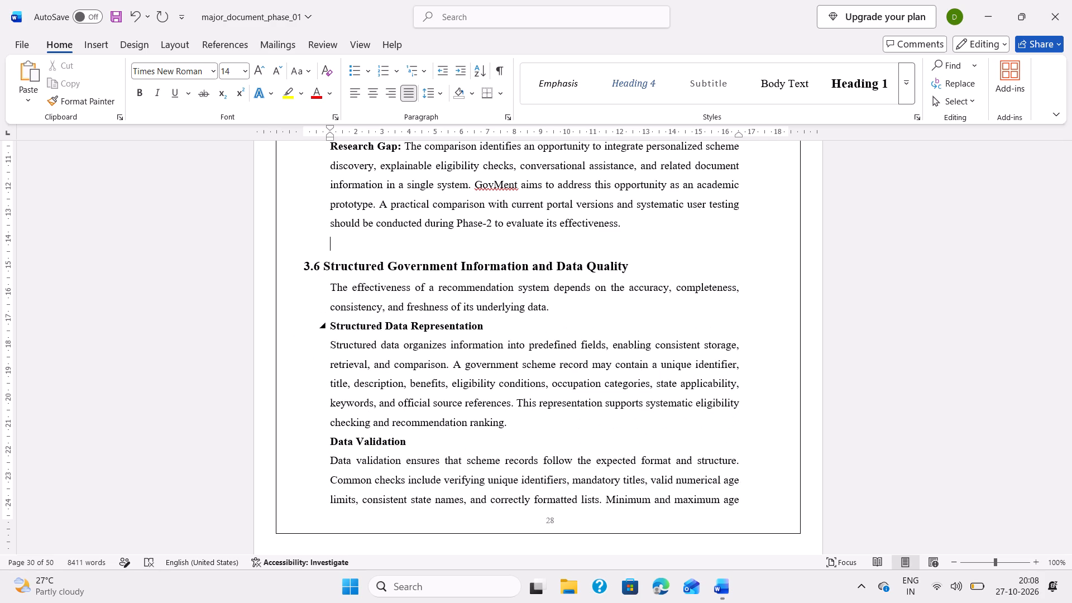
Delete the extra empty lines above the 3.7 Review of Related Approaches heading, keeping one empty line after the preceding paragraph.
{"action": "scroll", "coordinate": [433, 309], "scroll_direction": "down", "scroll_amount": 1}
{"action": "scroll", "coordinate": [500, 285], "scroll_direction": "down", "scroll_amount": 1}
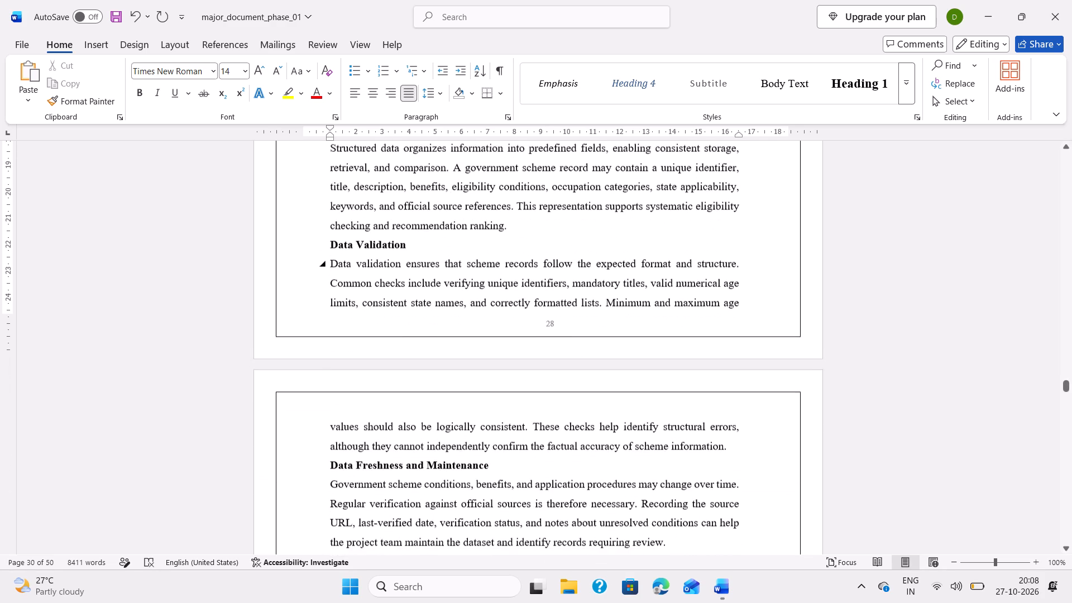
{"action": "scroll", "coordinate": [480, 344], "scroll_direction": "down", "scroll_amount": 2}
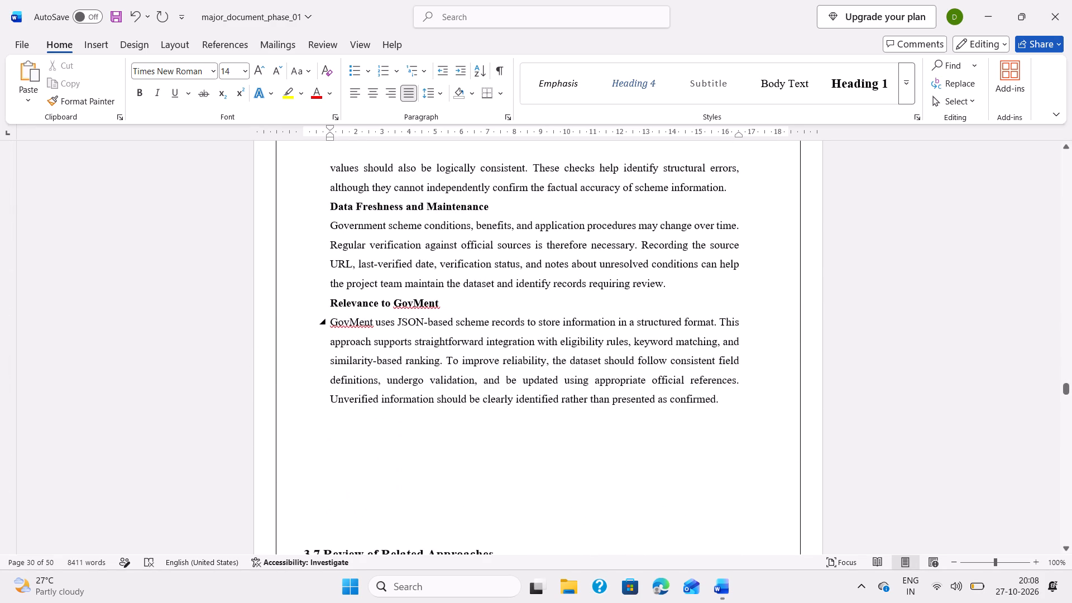
{"action": "scroll", "coordinate": [449, 397], "scroll_direction": "down", "scroll_amount": 1}
{"action": "left_click", "coordinate": [387, 424]}
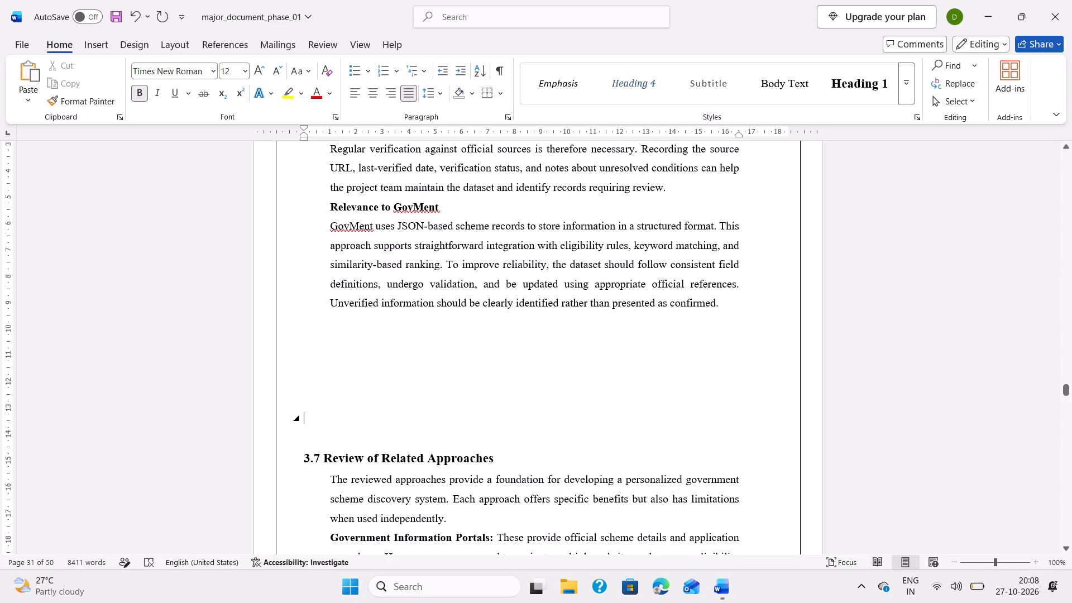
{"action": "left_click", "coordinate": [387, 441]}
{"action": "key", "text": "BackSpace"}
{"action": "key", "text": "BackSpace"}
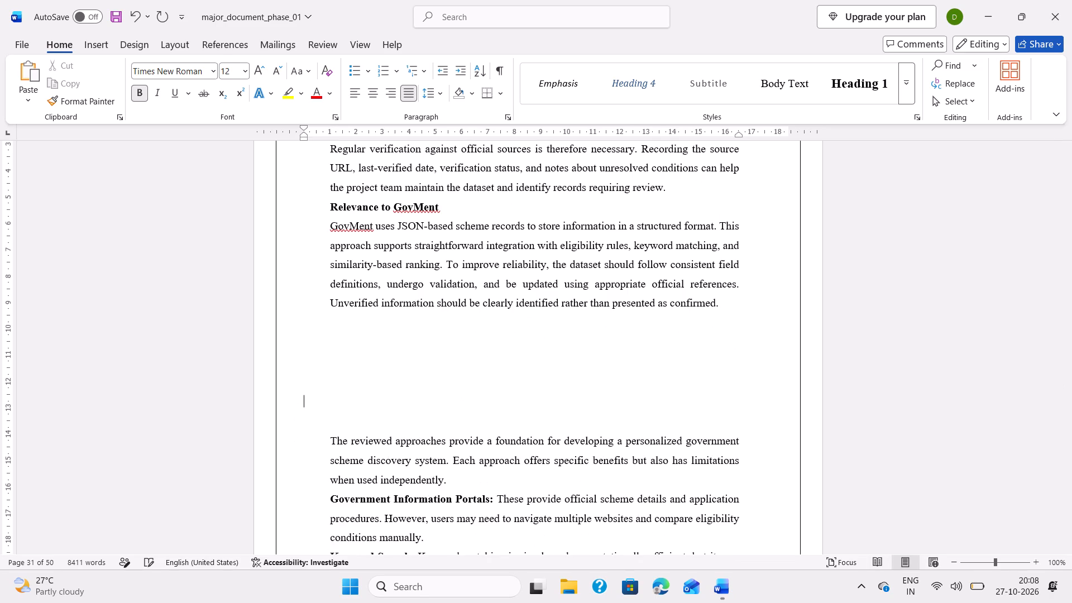
{"action": "key", "text": "BackSpace"}
{"action": "key", "text": "BackSpace"}
{"action": "key", "text": "BackSpace"}
{"action": "key", "text": "BackSpace"}
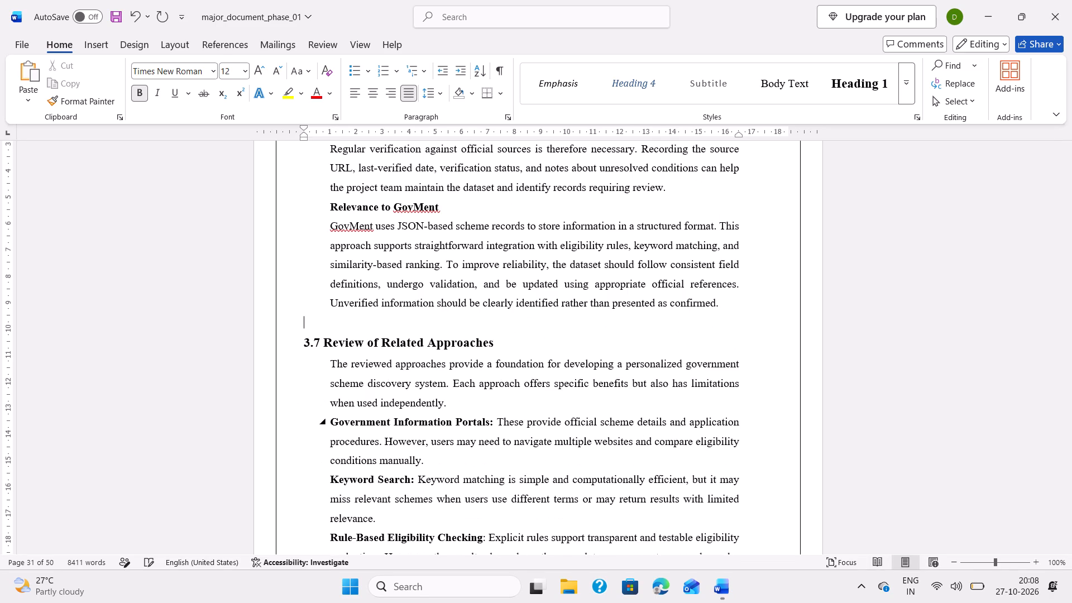
{"action": "key", "text": "BackSpace"}
{"action": "key", "text": "Return"}
Delete the extra empty lines above the 3.8 Research Gap heading, keeping one empty line after the preceding paragraph.
{"action": "scroll", "coordinate": [387, 441], "scroll_direction": "down", "scroll_amount": 5}
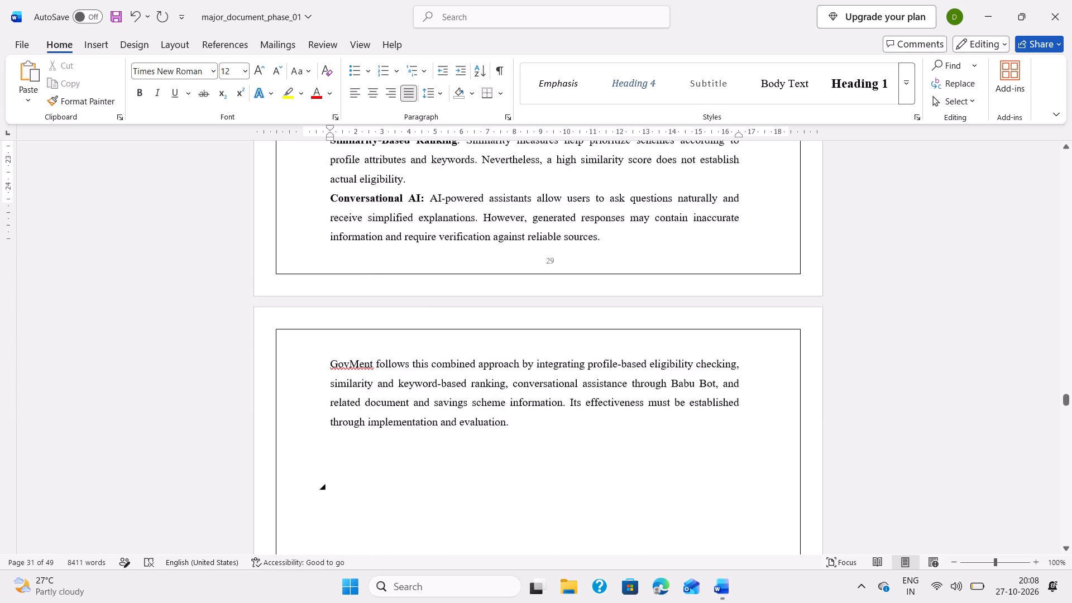
{"action": "scroll", "coordinate": [387, 441], "scroll_direction": "down", "scroll_amount": 2}
{"action": "scroll", "coordinate": [387, 441], "scroll_direction": "up", "scroll_amount": 1}
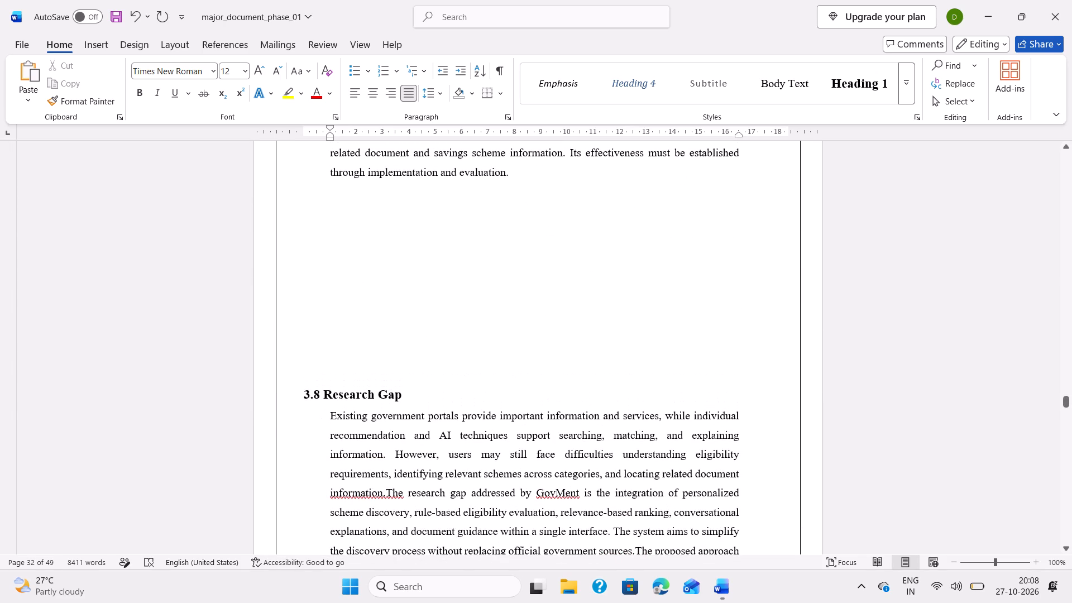
{"action": "left_click", "coordinate": [351, 362]}
{"action": "left_click", "coordinate": [351, 374]}
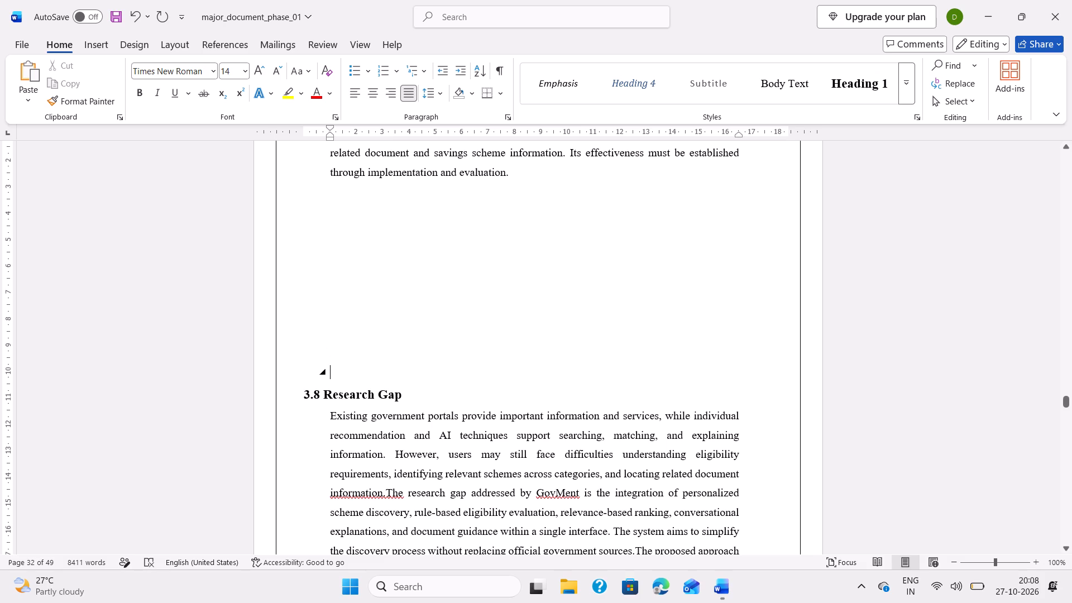
{"action": "key", "text": "BackSpace"}
{"action": "key", "text": "BackSpace"}
{"action": "key", "text": "BackSpace"}
{"action": "key", "text": "BackSpace"}
{"action": "key", "text": "BackSpace"}
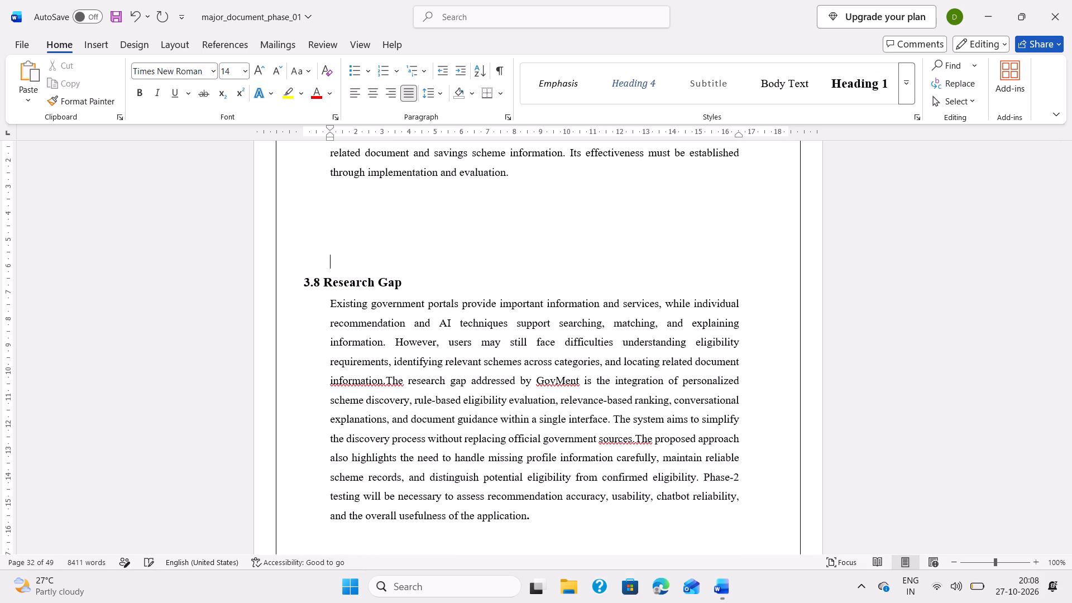
{"action": "key", "text": "BackSpace"}
{"action": "key", "text": "BackSpace"}
{"action": "key", "text": "BackSpace"}
{"action": "key", "text": "BackSpace"}
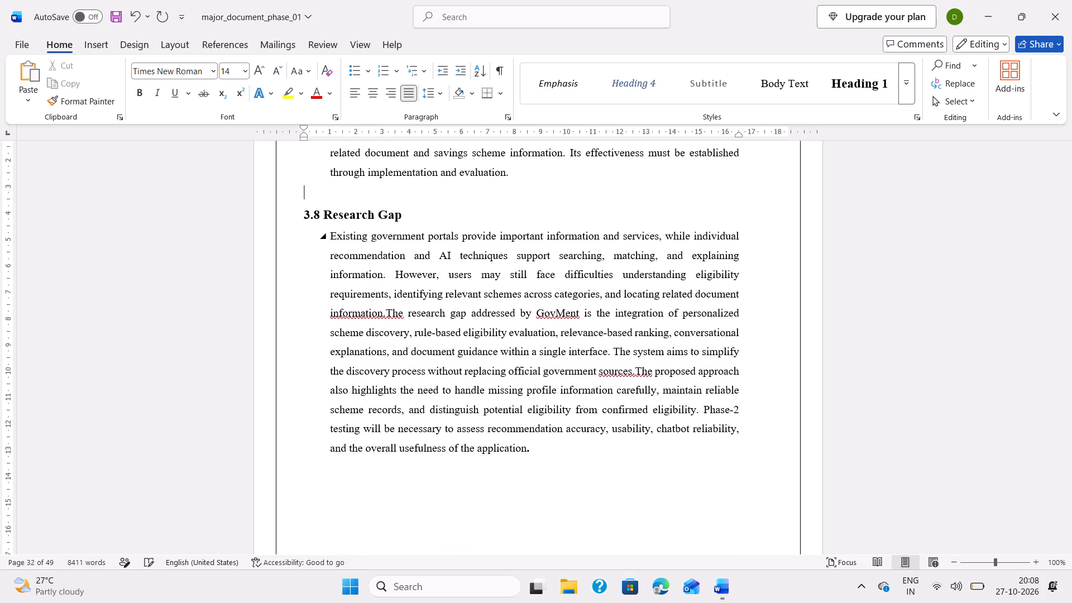
{"action": "key", "text": "BackSpace"}
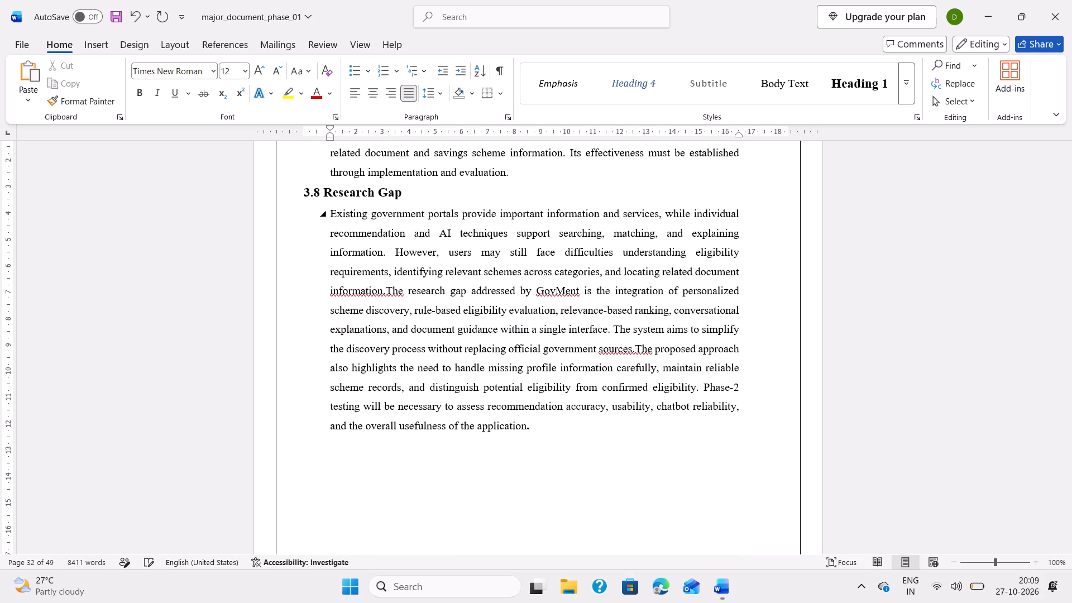
{"action": "key", "text": "Return"}
Try to remove the empty line above the CHAPTER-4 PROPOSED METHODOLOGY heading at the start of its page.
{"action": "scroll", "coordinate": [351, 374], "scroll_direction": "down", "scroll_amount": 1}
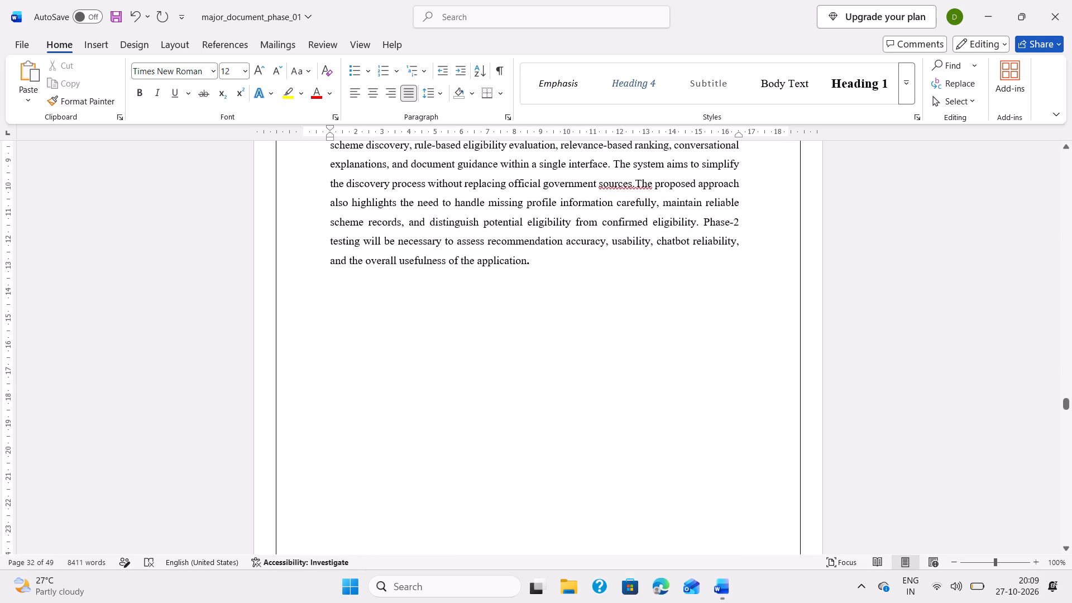
{"action": "scroll", "coordinate": [337, 414], "scroll_direction": "down", "scroll_amount": 2}
{"action": "scroll", "coordinate": [416, 355], "scroll_direction": "down", "scroll_amount": 1}
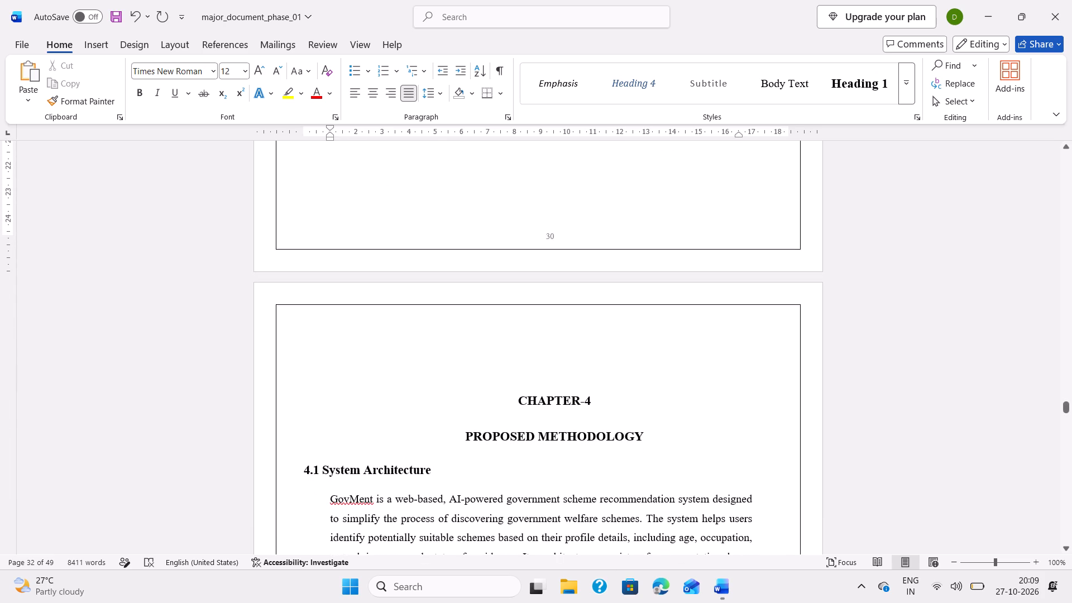
{"action": "left_click", "coordinate": [395, 395]}
{"action": "left_click", "coordinate": [404, 374]}
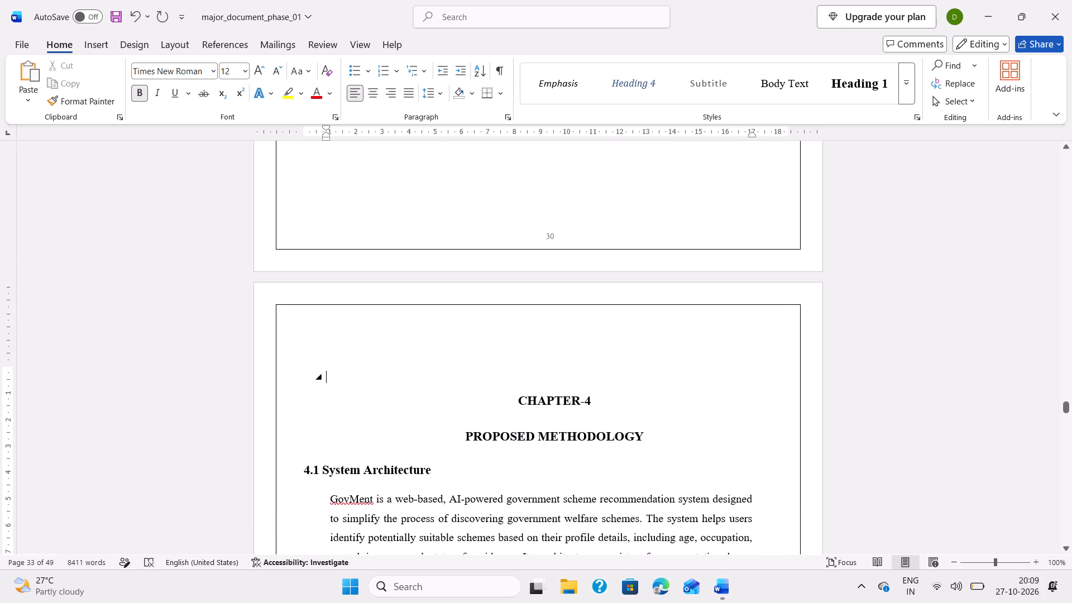
{"action": "key", "text": "BackSpace"}
{"action": "key", "text": "BackSpace"}
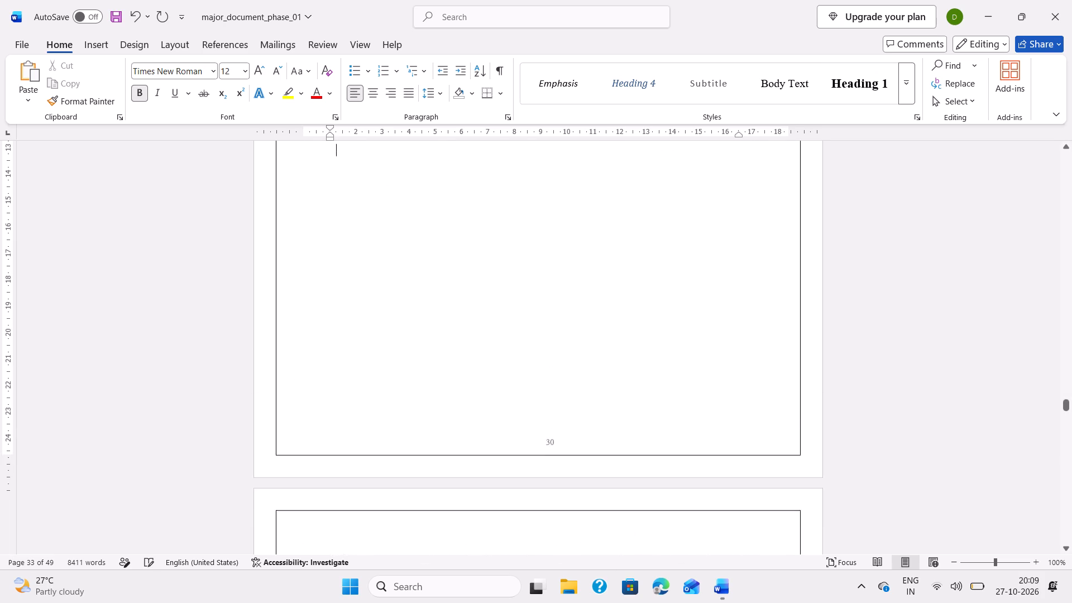
{"action": "scroll", "coordinate": [449, 351], "scroll_direction": "down", "scroll_amount": 1}
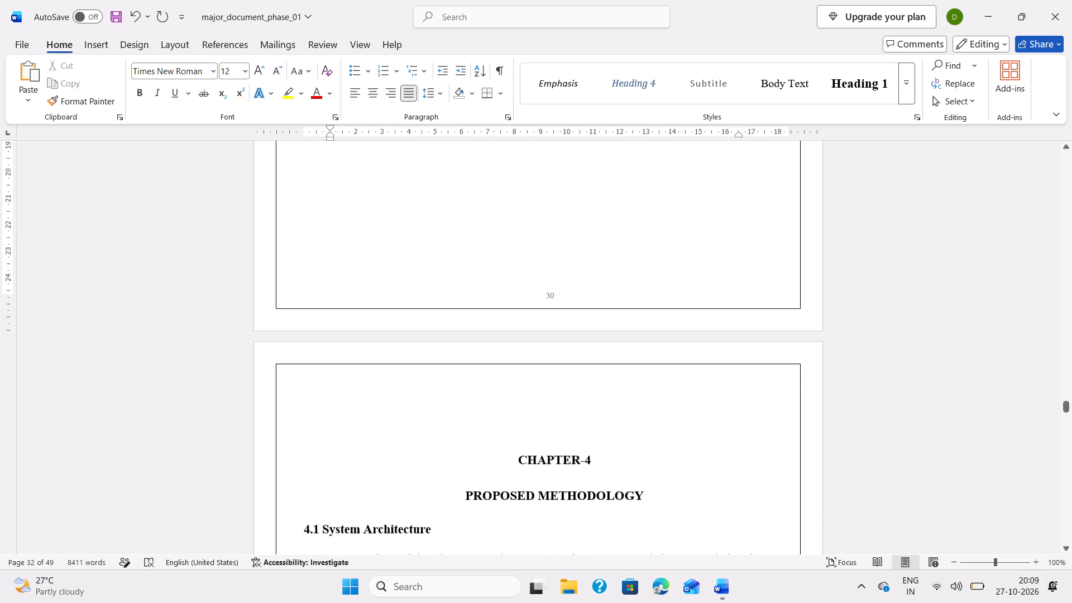
{"action": "left_click", "coordinate": [420, 441]}
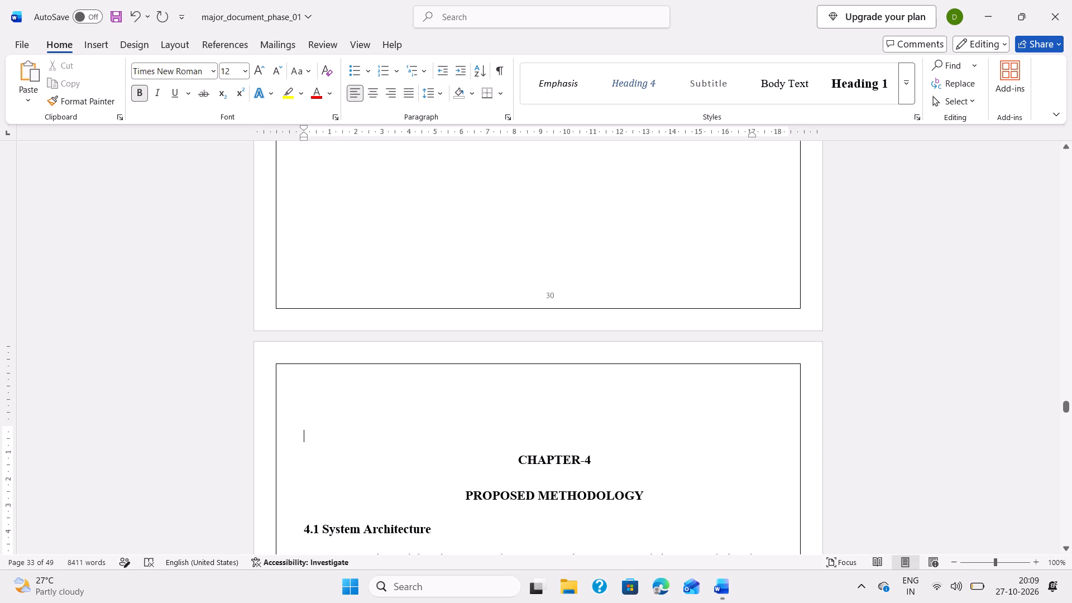
{"action": "key", "text": "BackSpace"}
Delete the extra empty lines above the 4.2 DEVELOPMENT APPROACH heading so it starts at the top of its page's text area.
{"action": "scroll", "coordinate": [427, 423], "scroll_direction": "down", "scroll_amount": 3}
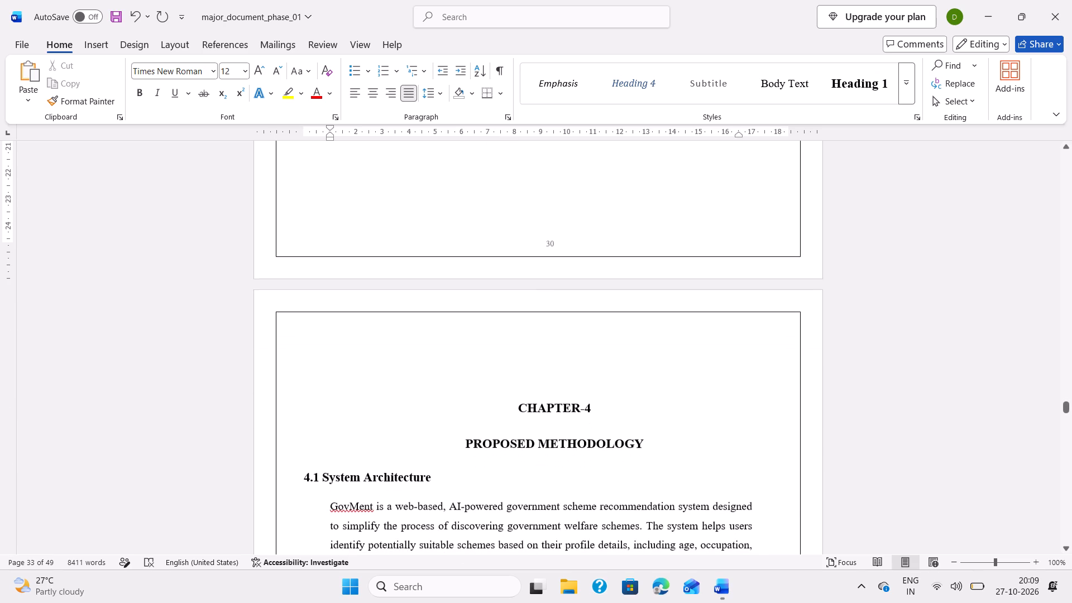
{"action": "scroll", "coordinate": [459, 375], "scroll_direction": "down", "scroll_amount": 4}
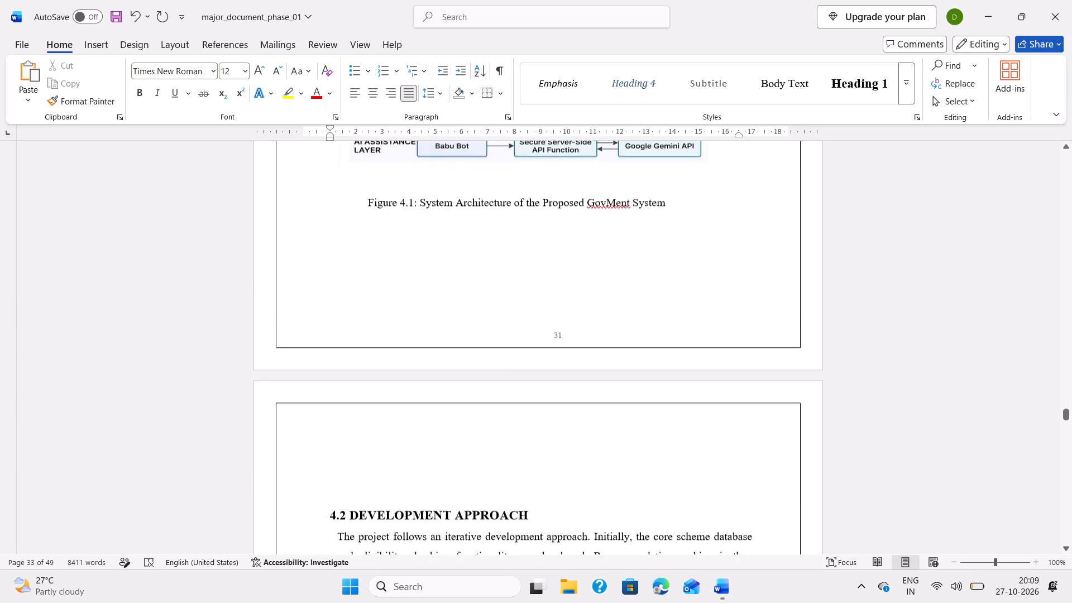
{"action": "scroll", "coordinate": [513, 340], "scroll_direction": "down", "scroll_amount": 1}
{"action": "left_click", "coordinate": [438, 232]}
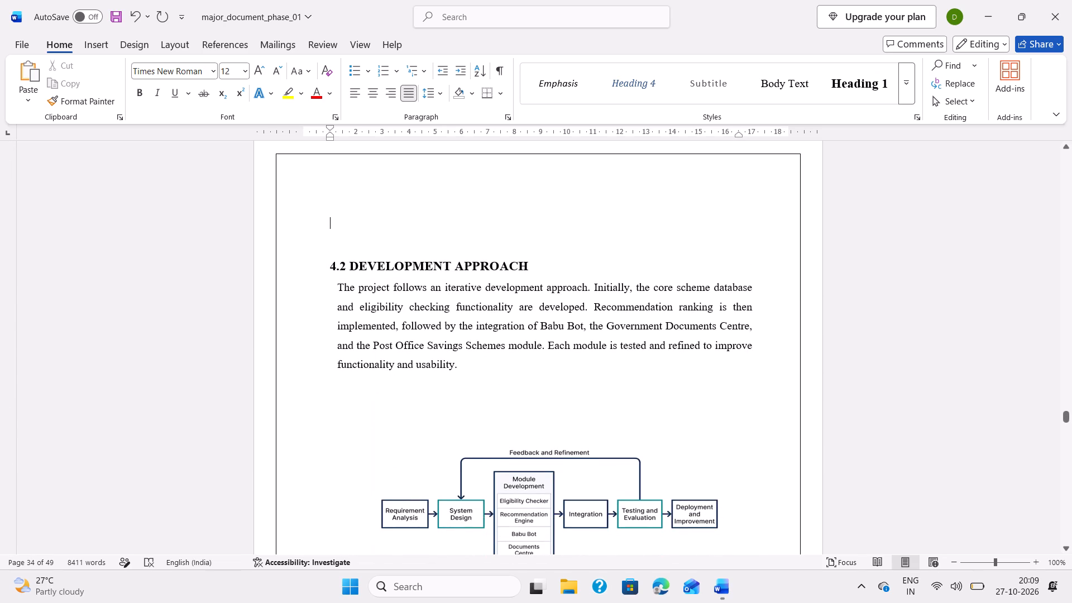
{"action": "key", "text": "Down"}
{"action": "key", "text": "BackSpace"}
{"action": "key", "text": "BackSpace"}
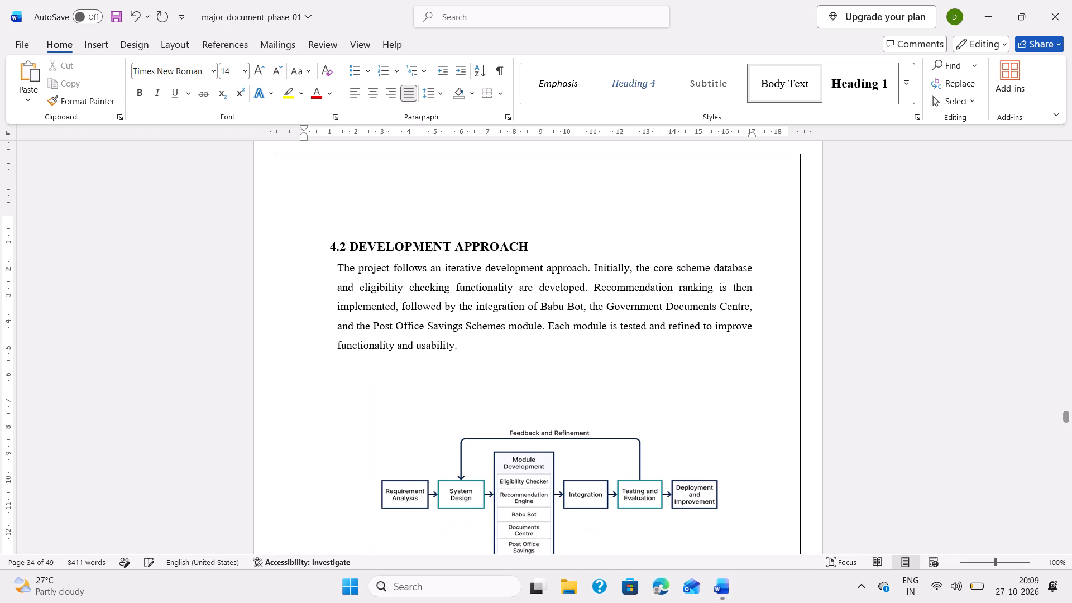
{"action": "key", "text": "BackSpace"}
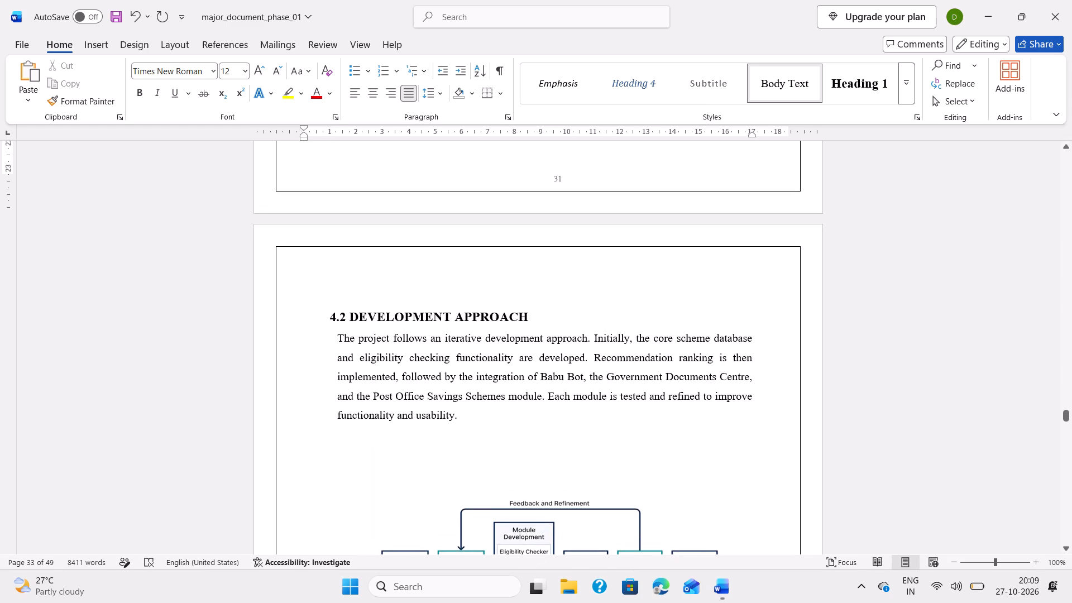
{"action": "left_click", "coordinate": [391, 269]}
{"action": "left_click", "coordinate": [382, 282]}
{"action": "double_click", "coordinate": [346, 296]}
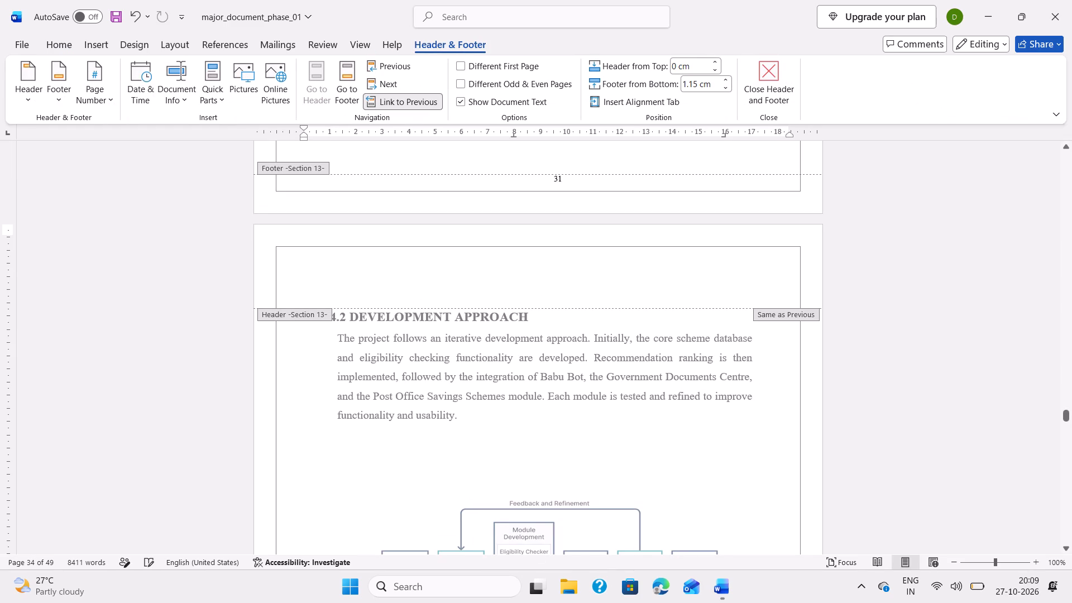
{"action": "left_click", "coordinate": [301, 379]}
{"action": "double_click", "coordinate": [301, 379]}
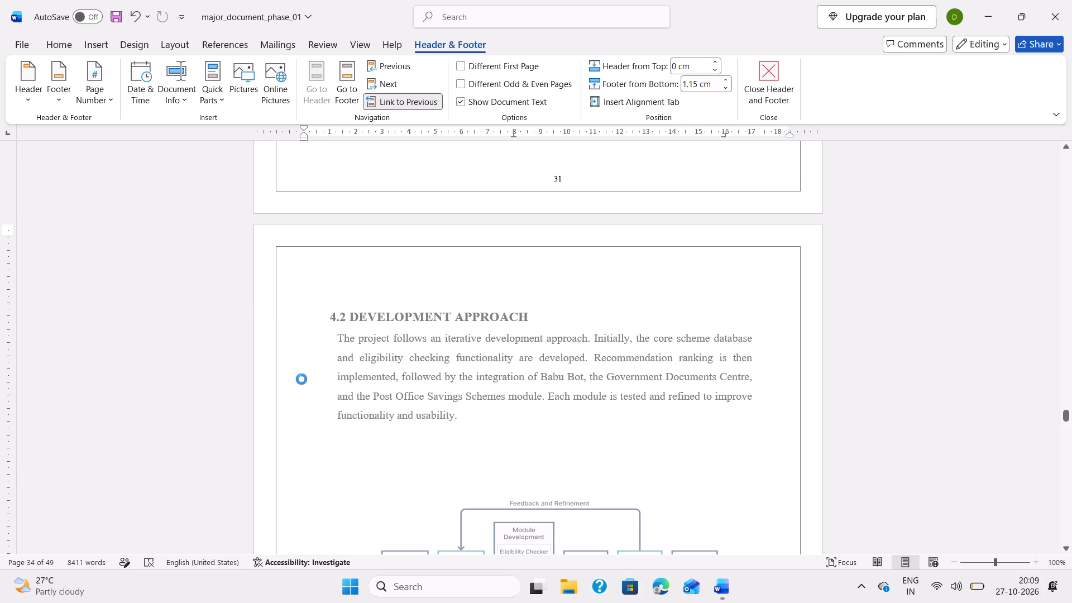
Remove the extra empty line above the 4.3 Data Design heading, keeping the heading at the top of its own page.
{"action": "scroll", "coordinate": [495, 375], "scroll_direction": "down", "scroll_amount": 2}
{"action": "scroll", "coordinate": [495, 327], "scroll_direction": "down", "scroll_amount": 3}
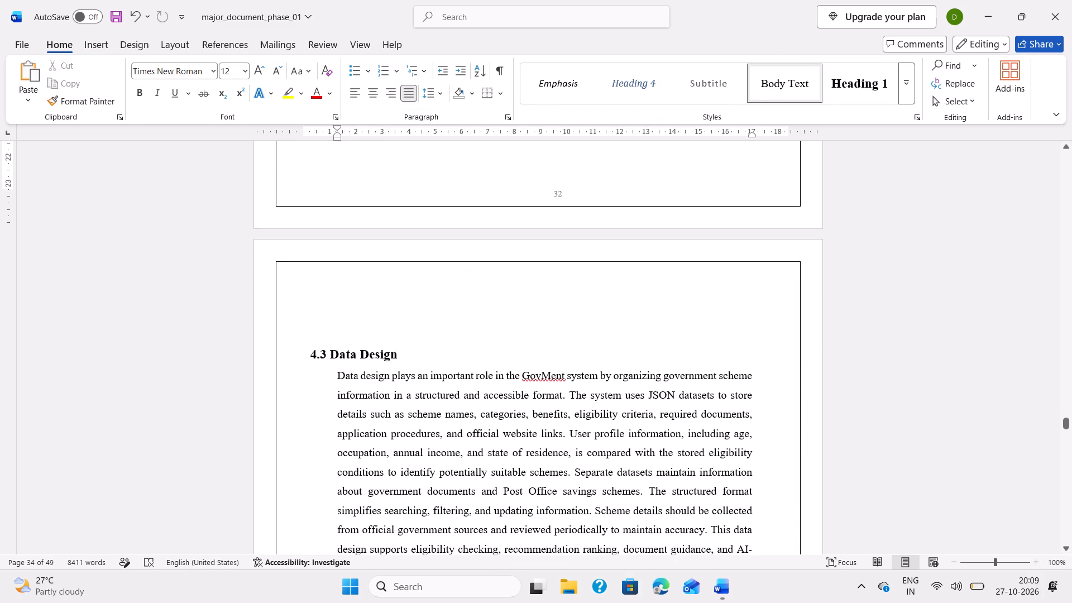
{"action": "left_click", "coordinate": [323, 332]}
{"action": "key", "text": "Down"}
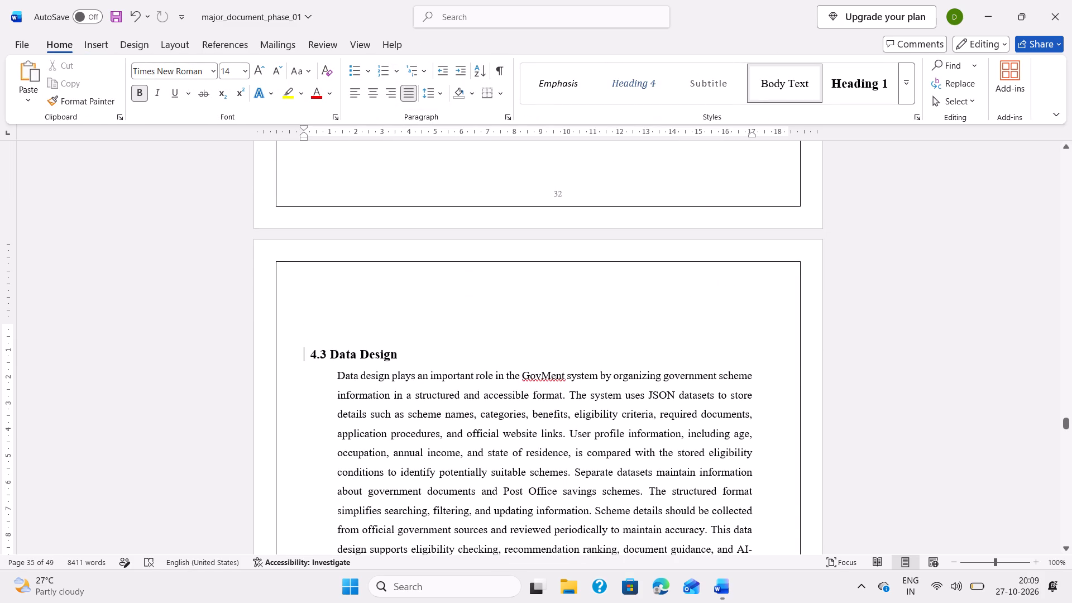
{"action": "key", "text": "BackSpace"}
{"action": "key", "text": "BackSpace"}
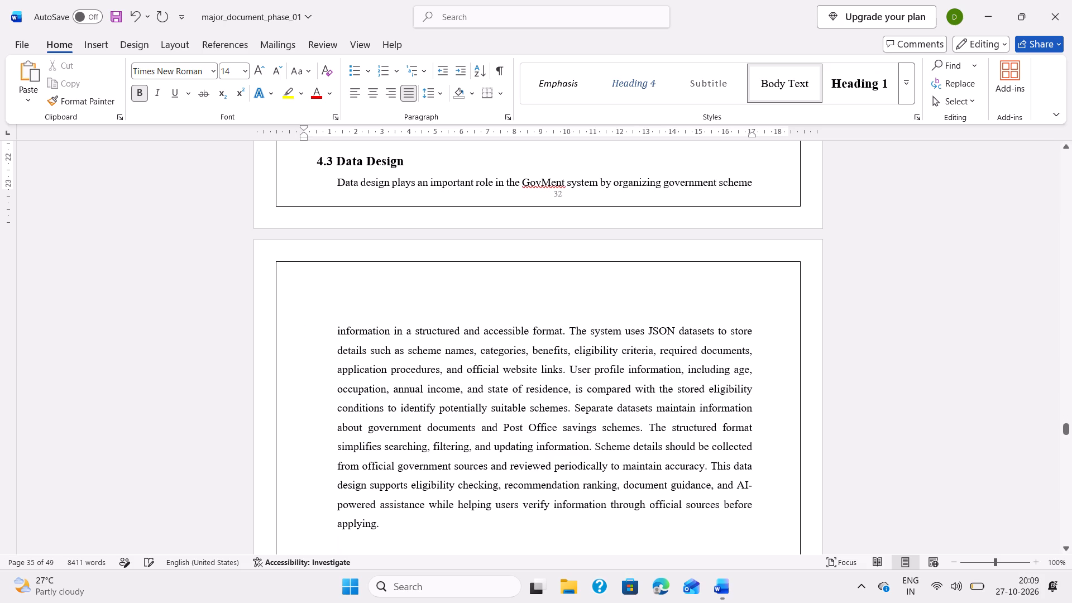
{"action": "key", "text": "Return"}
Insert a space in GovMent in the first sentence of section 4.3 so it reads Gov Ment.
{"action": "scroll", "coordinate": [323, 332], "scroll_direction": "down", "scroll_amount": 1}
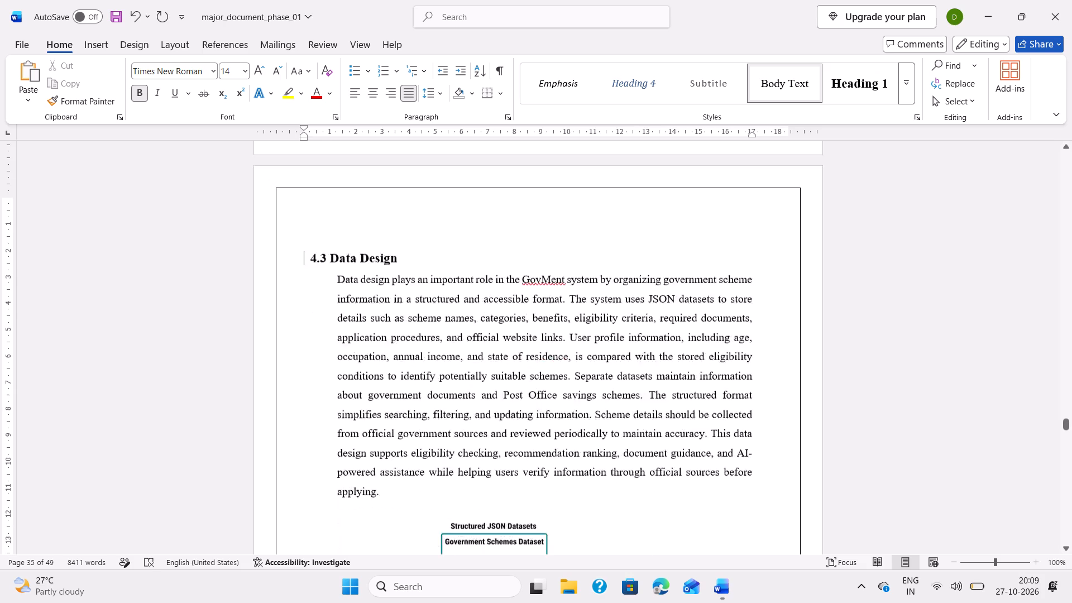
{"action": "scroll", "coordinate": [323, 332], "scroll_direction": "down", "scroll_amount": 1}
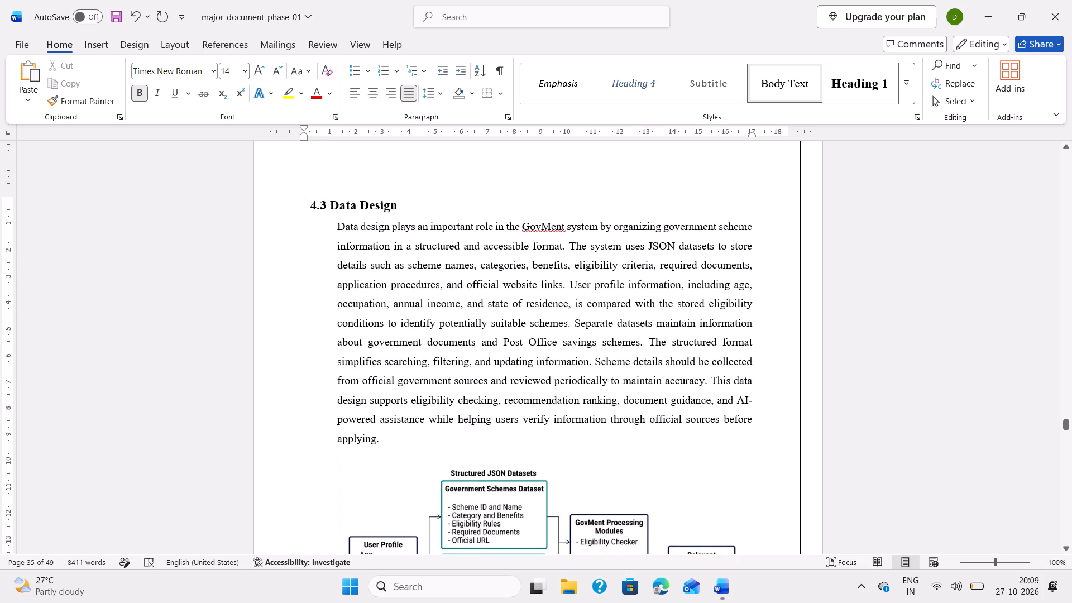
{"action": "left_click", "coordinate": [543, 225]}
{"action": "key", "text": "space"}
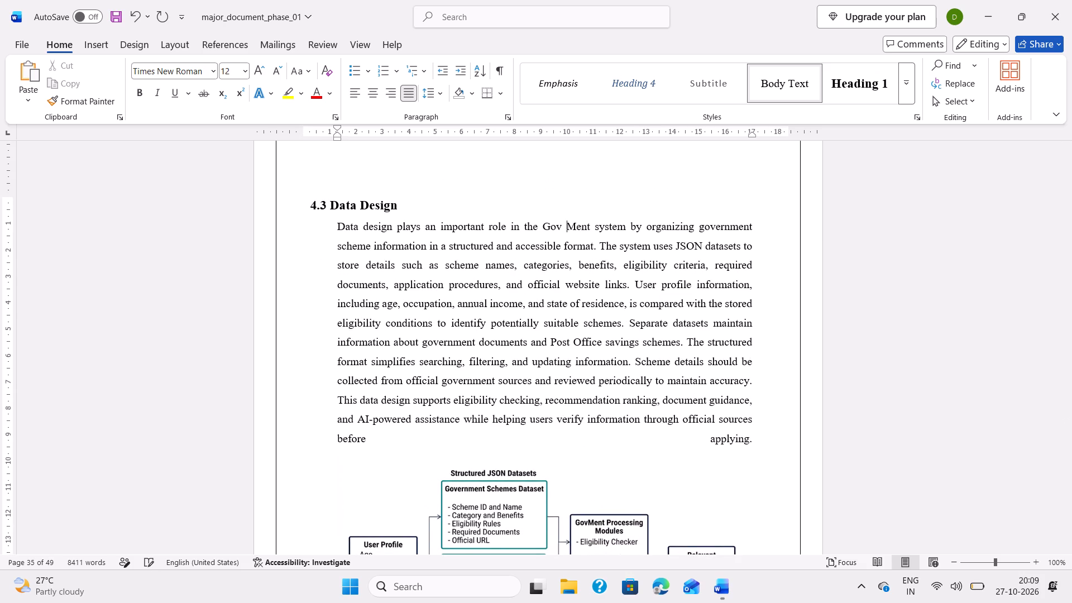
Delete the empty line above the 4.4 Profile Input and Rule-Based Eligibility Checking heading at the top of its page.
{"action": "scroll", "coordinate": [546, 272], "scroll_direction": "down", "scroll_amount": 3}
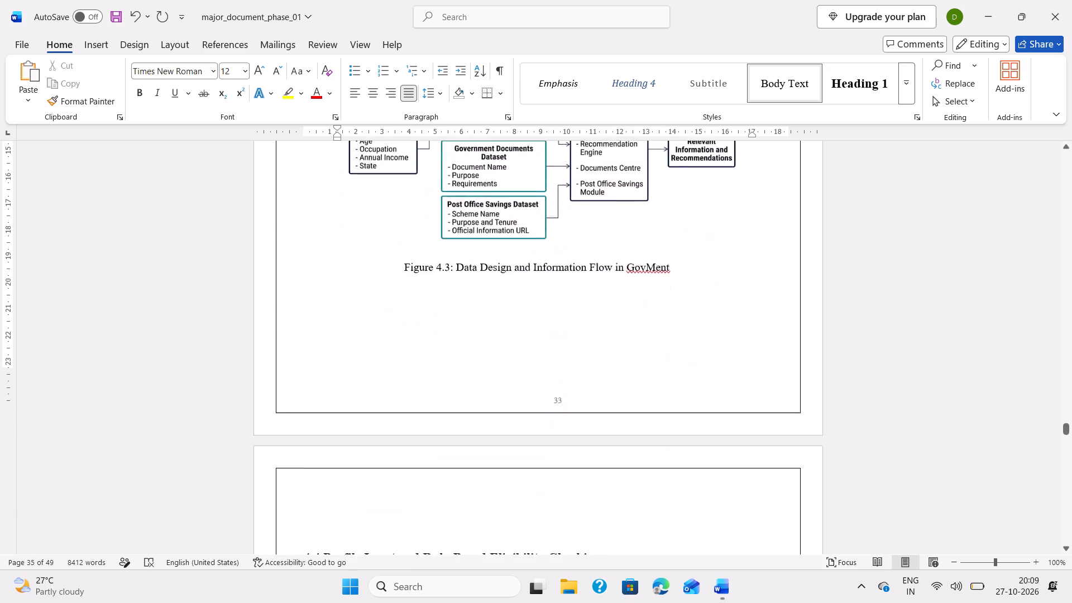
{"action": "scroll", "coordinate": [546, 272], "scroll_direction": "down", "scroll_amount": 1}
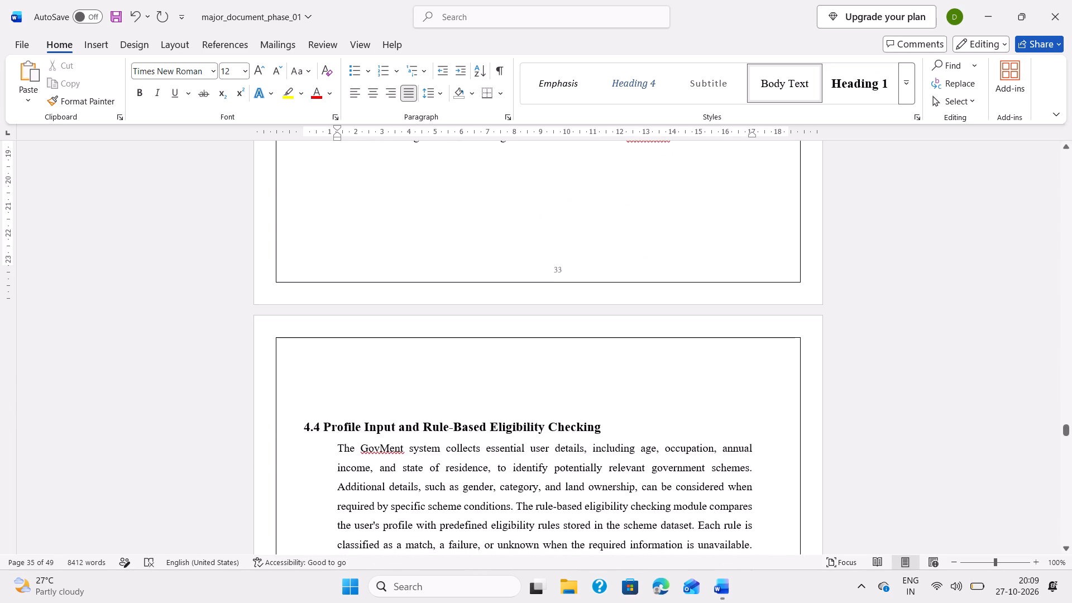
{"action": "left_click", "coordinate": [356, 421]}
{"action": "left_click", "coordinate": [368, 405]}
{"action": "key", "text": "backslash"}
{"action": "key", "text": "BackSpace"}
{"action": "key", "text": "BackSpace"}
{"action": "key", "text": "BackSpace"}
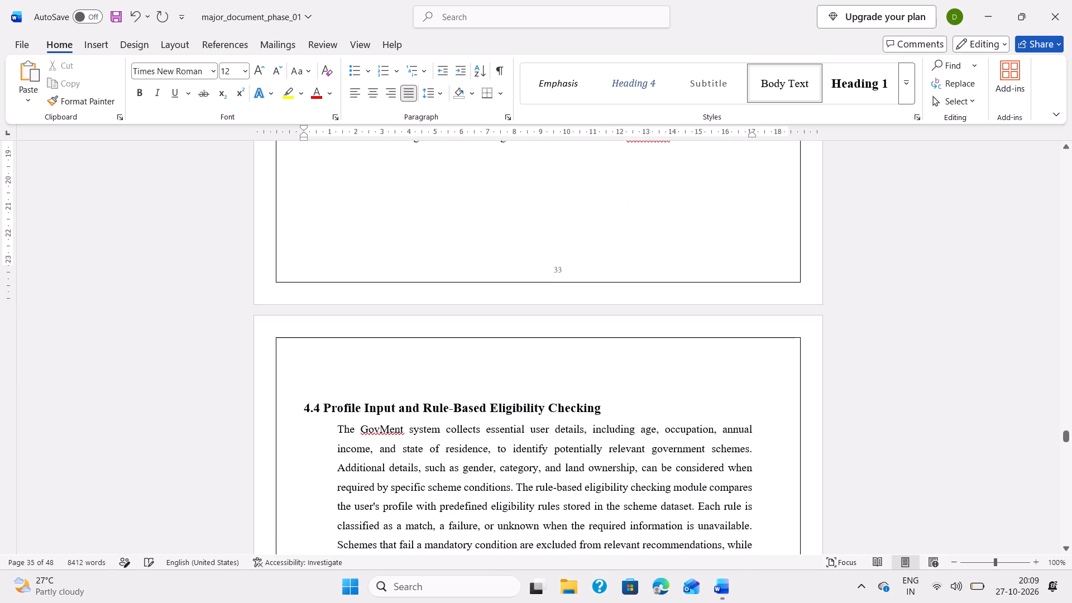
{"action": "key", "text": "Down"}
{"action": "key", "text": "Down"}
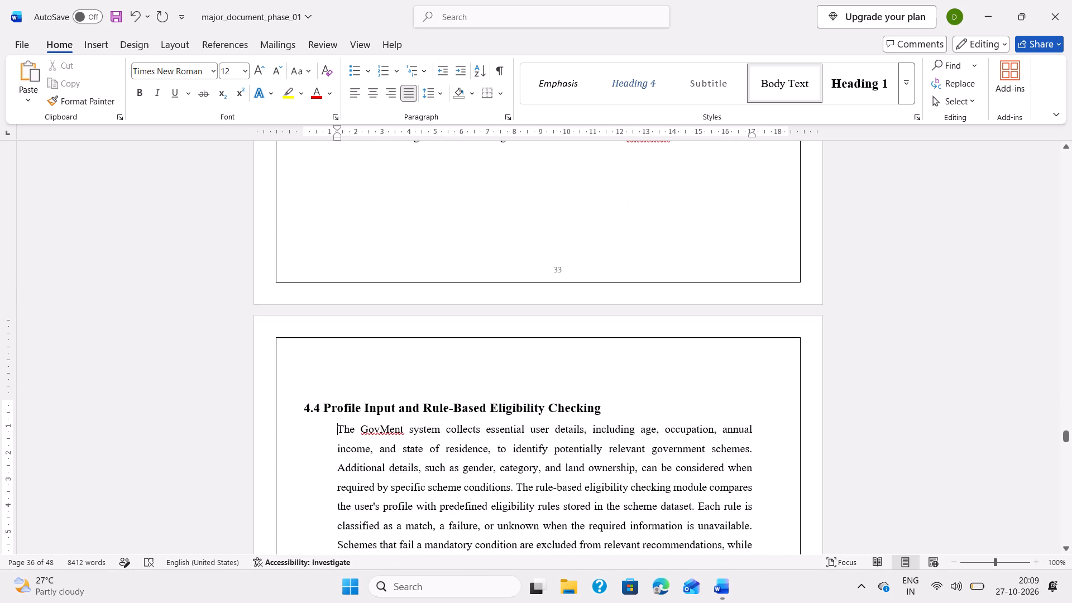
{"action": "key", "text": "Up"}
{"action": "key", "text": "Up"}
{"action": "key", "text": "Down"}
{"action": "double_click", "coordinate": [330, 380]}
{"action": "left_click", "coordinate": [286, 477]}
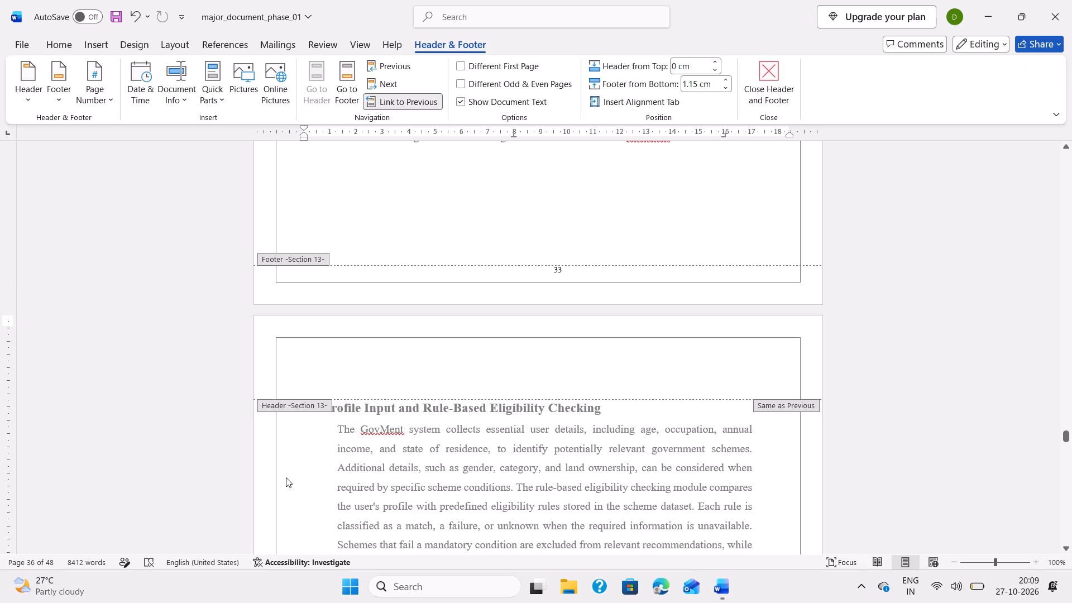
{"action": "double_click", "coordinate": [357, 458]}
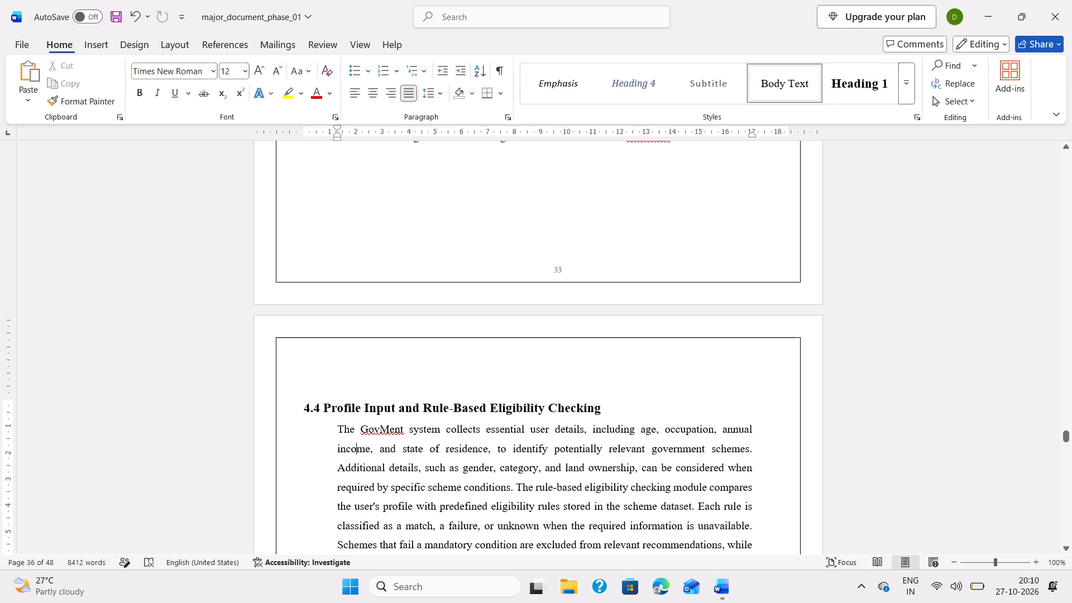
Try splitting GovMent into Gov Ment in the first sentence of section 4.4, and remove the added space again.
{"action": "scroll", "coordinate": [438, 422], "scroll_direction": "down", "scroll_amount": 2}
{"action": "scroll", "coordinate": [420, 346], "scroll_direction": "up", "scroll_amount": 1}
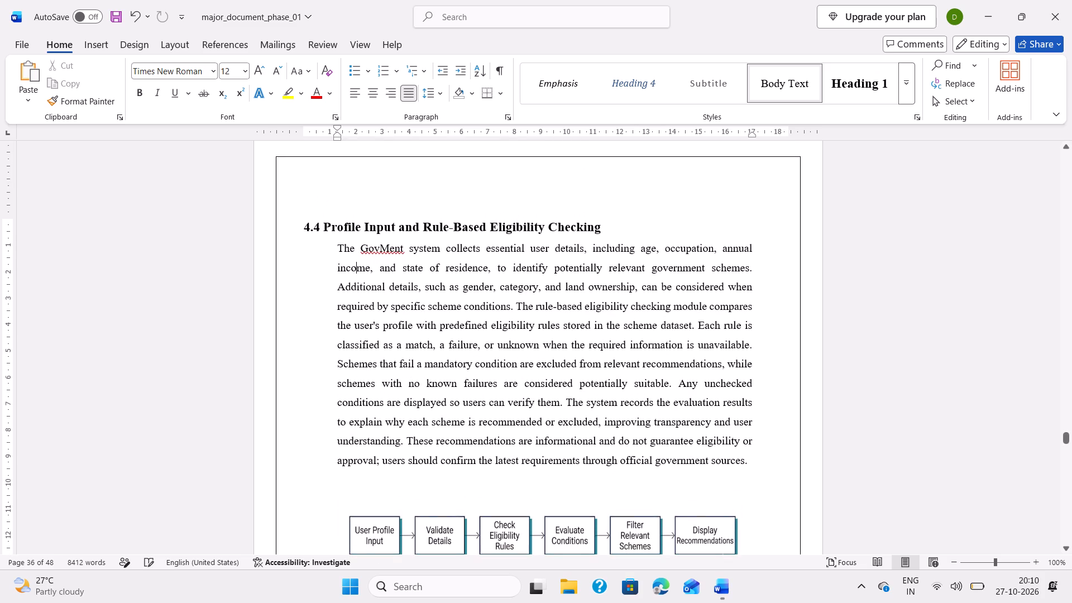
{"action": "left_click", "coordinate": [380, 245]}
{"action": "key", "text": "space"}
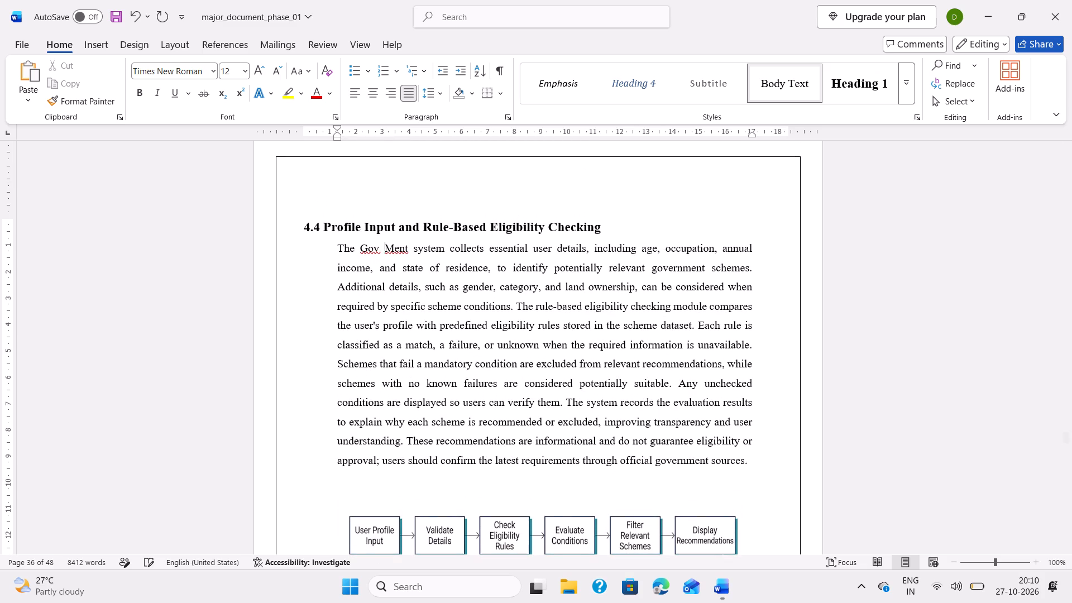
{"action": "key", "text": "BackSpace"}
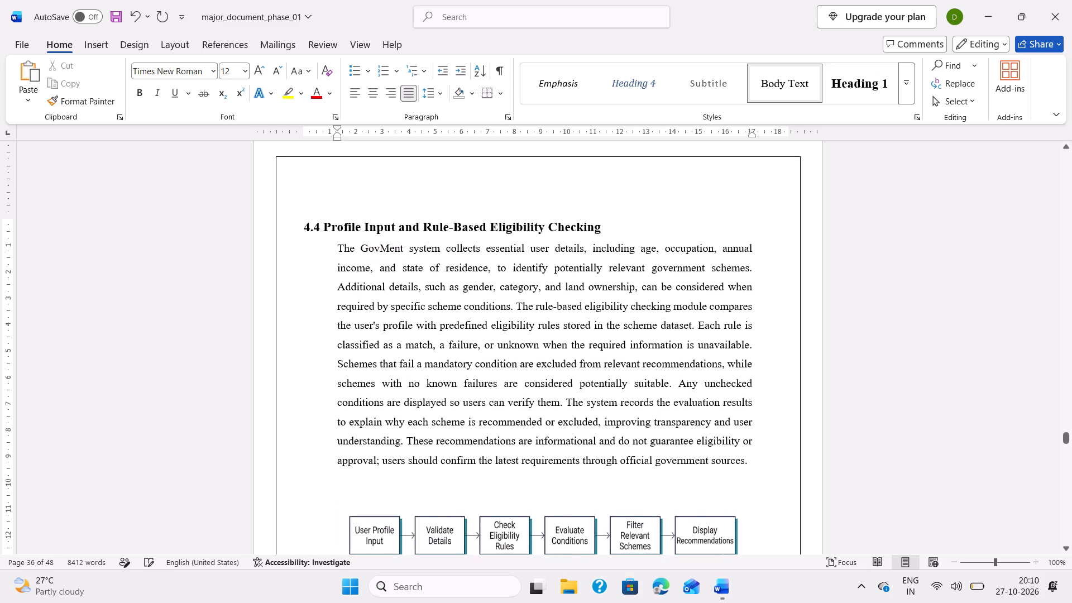
Delete the extra empty lines between the Figure 4.4 caption and the 4.5 Ranking of Recommendations heading, leaving one.
{"action": "scroll", "coordinate": [443, 246], "scroll_direction": "down", "scroll_amount": 1}
{"action": "scroll", "coordinate": [453, 318], "scroll_direction": "down", "scroll_amount": 3}
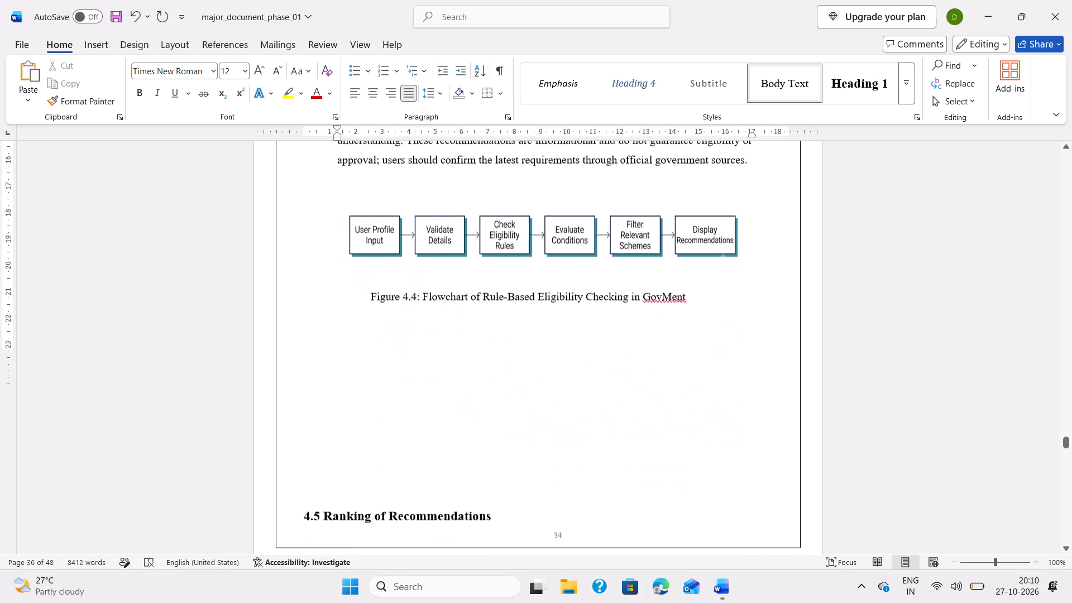
{"action": "scroll", "coordinate": [453, 318], "scroll_direction": "down", "scroll_amount": 1}
{"action": "scroll", "coordinate": [421, 261], "scroll_direction": "up", "scroll_amount": 1}
{"action": "left_click", "coordinate": [391, 400]}
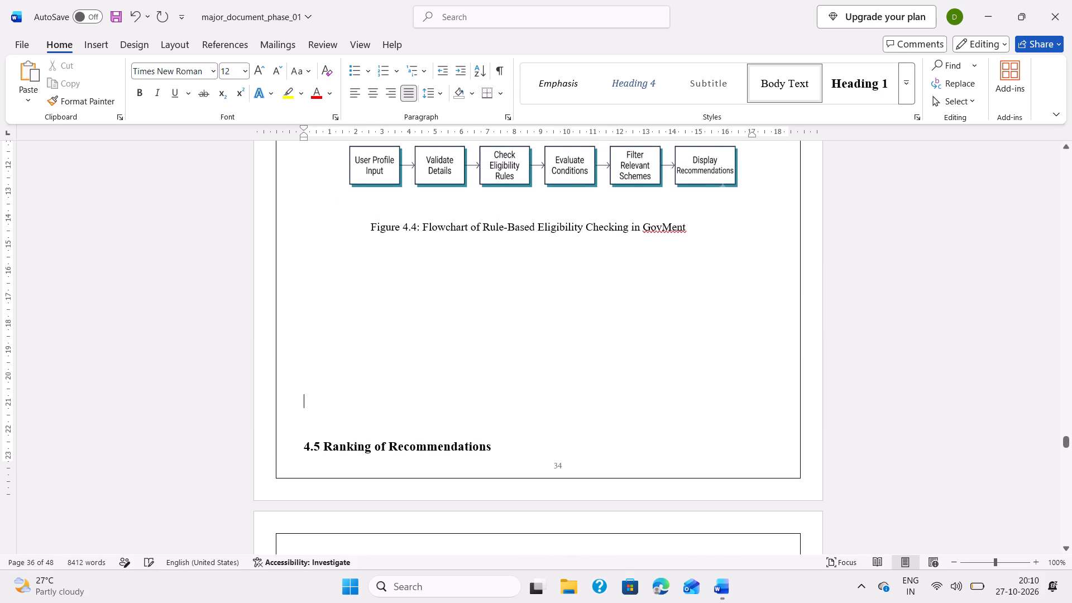
{"action": "key", "text": "Down"}
{"action": "key", "text": "BackSpace"}
{"action": "key", "text": "BackSpace"}
{"action": "key", "text": "BackSpace"}
{"action": "key", "text": "BackSpace"}
{"action": "key", "text": "BackSpace"}
{"action": "key", "text": "BackSpace"}
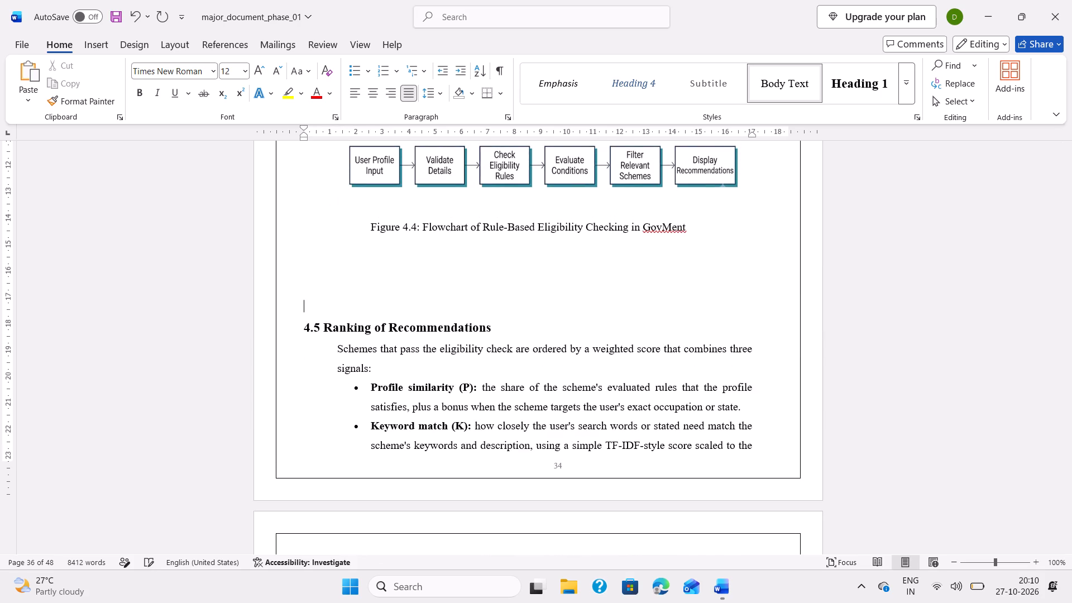
{"action": "key", "text": "BackSpace"}
{"action": "key", "text": "BackSpace"}
{"action": "key", "text": "BackSpace"}
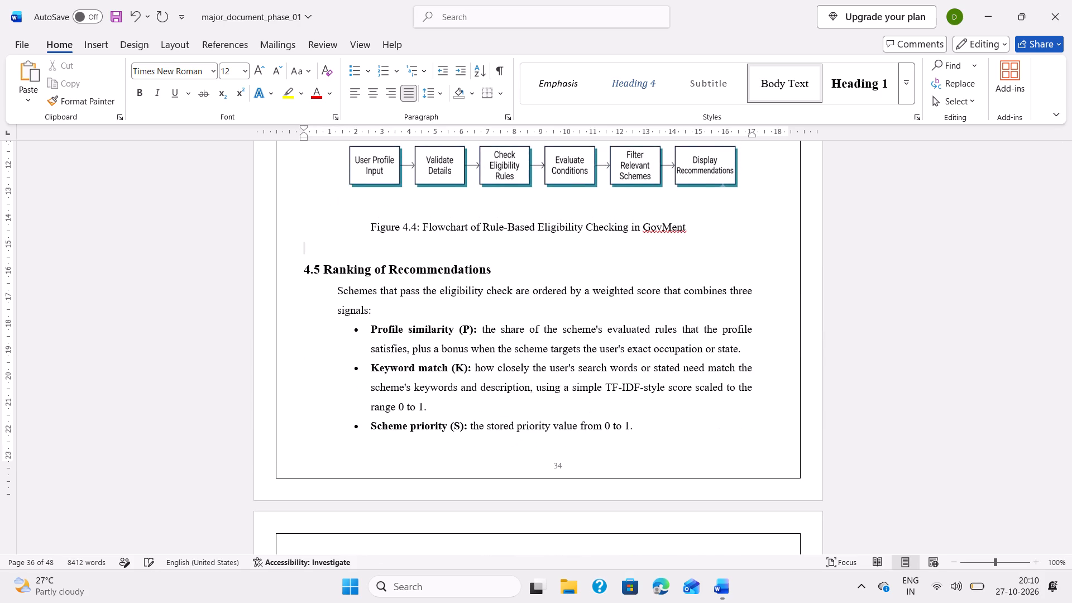
Add empty lines after the Keyword match (K) bullet to push the Scheme priority (S) bullet onto the next page above the score formula.
{"action": "scroll", "coordinate": [384, 422], "scroll_direction": "down", "scroll_amount": 2}
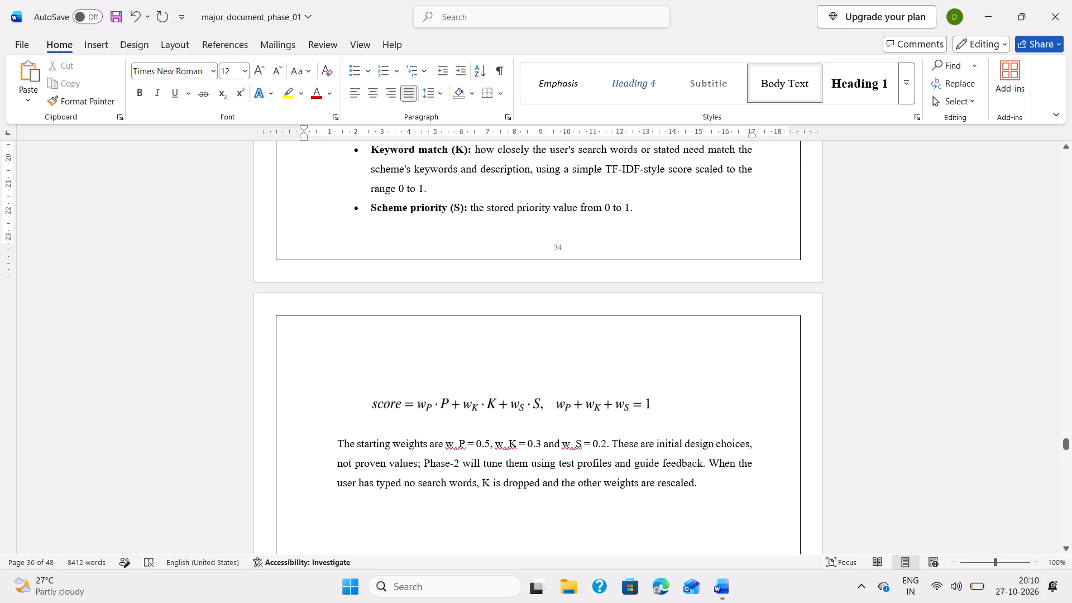
{"action": "scroll", "coordinate": [371, 331], "scroll_direction": "up", "scroll_amount": 1}
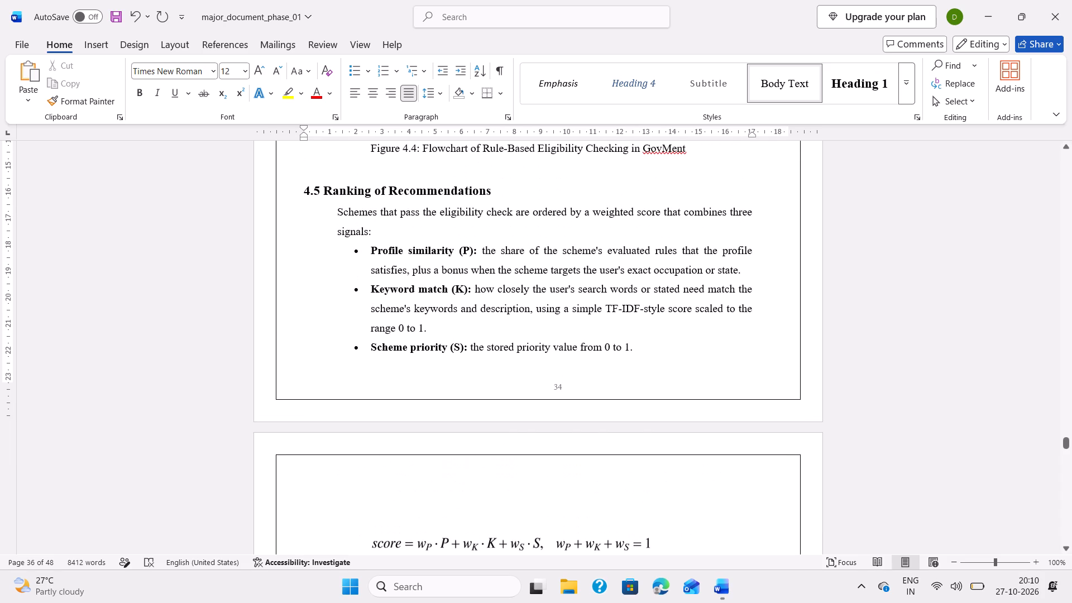
{"action": "left_click", "coordinate": [443, 329]}
{"action": "key", "text": "Return"}
{"action": "key", "text": "Return"}
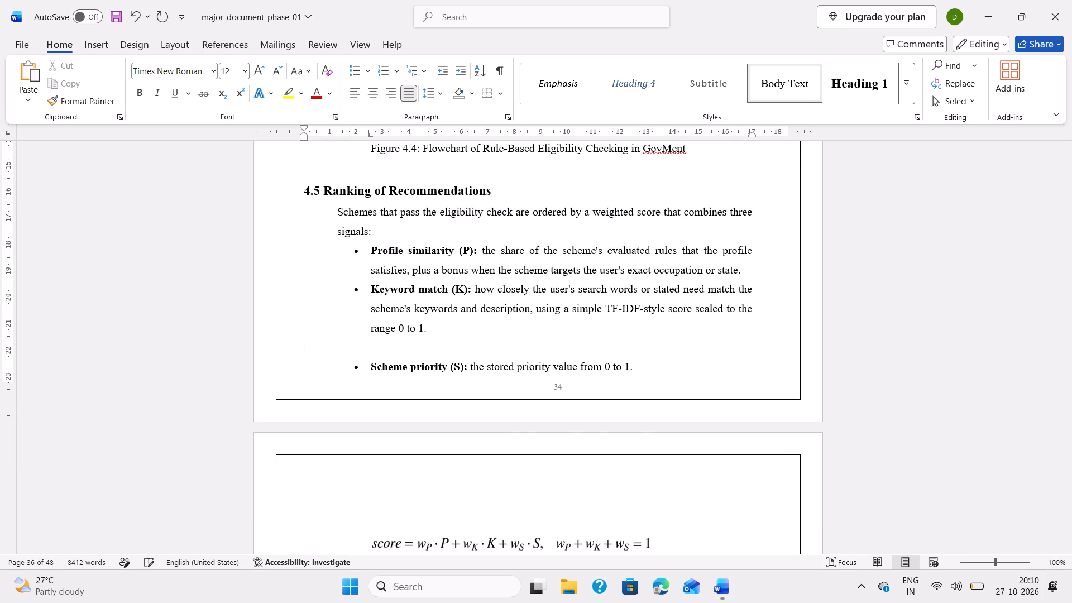
{"action": "key", "text": "Return"}
Delete the extra empty lines between the starting-weights paragraph and the 4.6 Babu Bot heading, leaving one.
{"action": "scroll", "coordinate": [443, 329], "scroll_direction": "down", "scroll_amount": 1}
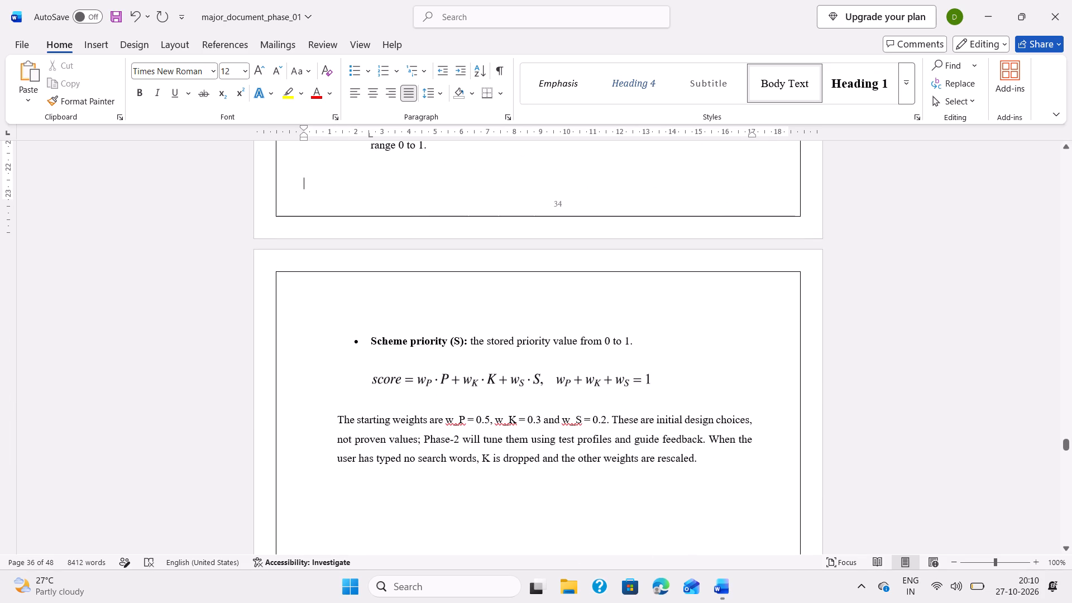
{"action": "scroll", "coordinate": [349, 348], "scroll_direction": "down", "scroll_amount": 3}
{"action": "scroll", "coordinate": [384, 318], "scroll_direction": "up", "scroll_amount": 1}
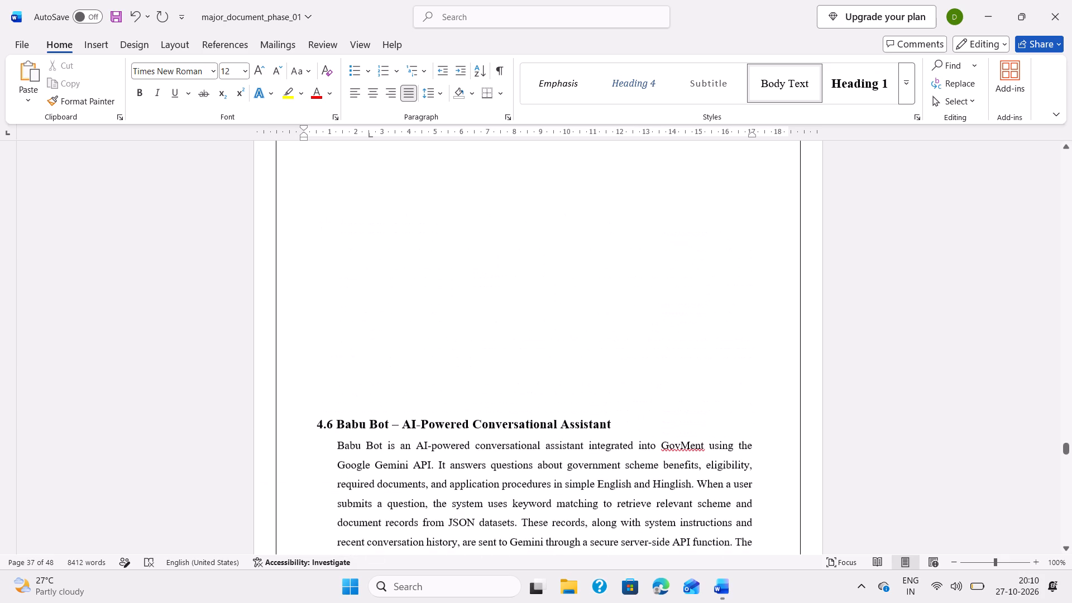
{"action": "left_click", "coordinate": [362, 396]}
{"action": "key", "text": "BackSpace"}
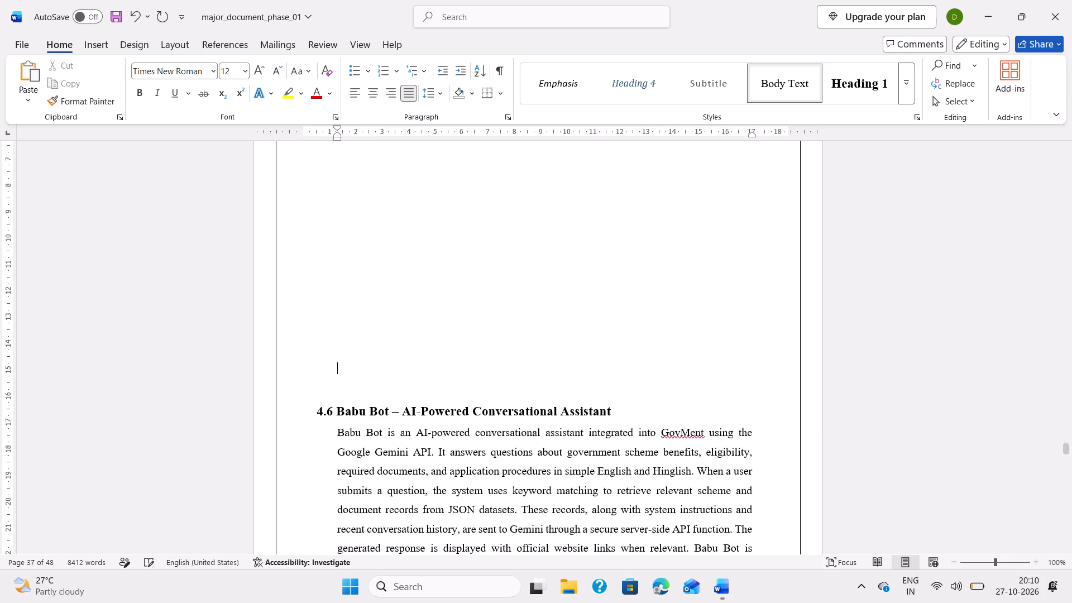
{"action": "key", "text": "BackSpace"}
{"action": "key", "text": "BackSpace"}
{"action": "key", "text": "BackSpace"}
{"action": "key", "text": "BackSpace"}
{"action": "key", "text": "BackSpace"}
{"action": "key", "text": "BackSpace"}
{"action": "key", "text": "BackSpace"}
{"action": "key", "text": "BackSpace"}
{"action": "key", "text": "BackSpace"}
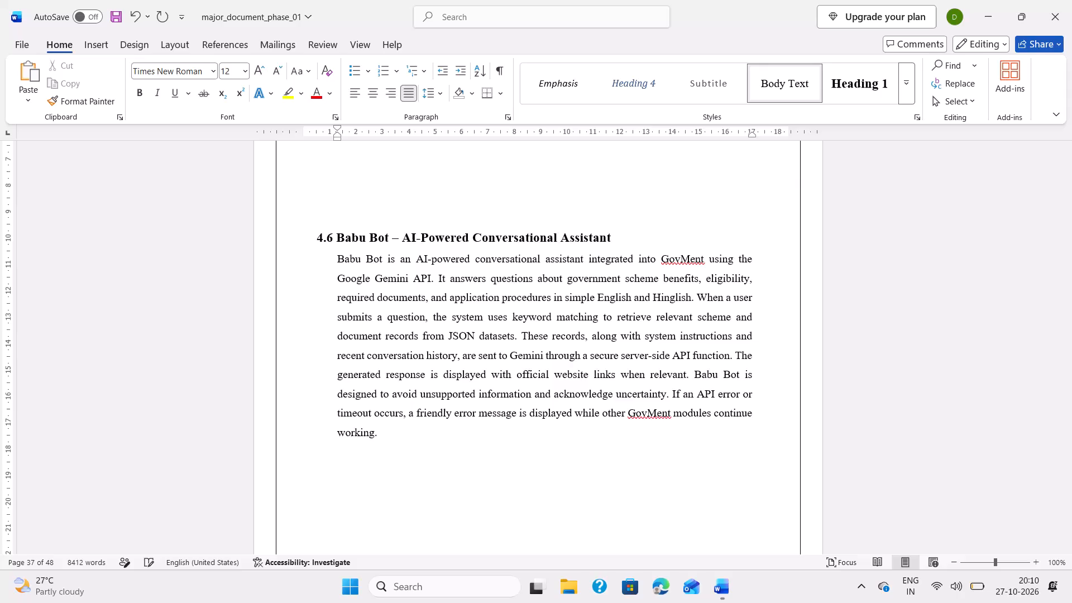
{"action": "scroll", "coordinate": [362, 396], "scroll_direction": "up", "scroll_amount": 2}
{"action": "key", "text": "BackSpace"}
{"action": "key", "text": "BackSpace"}
{"action": "key", "text": "BackSpace"}
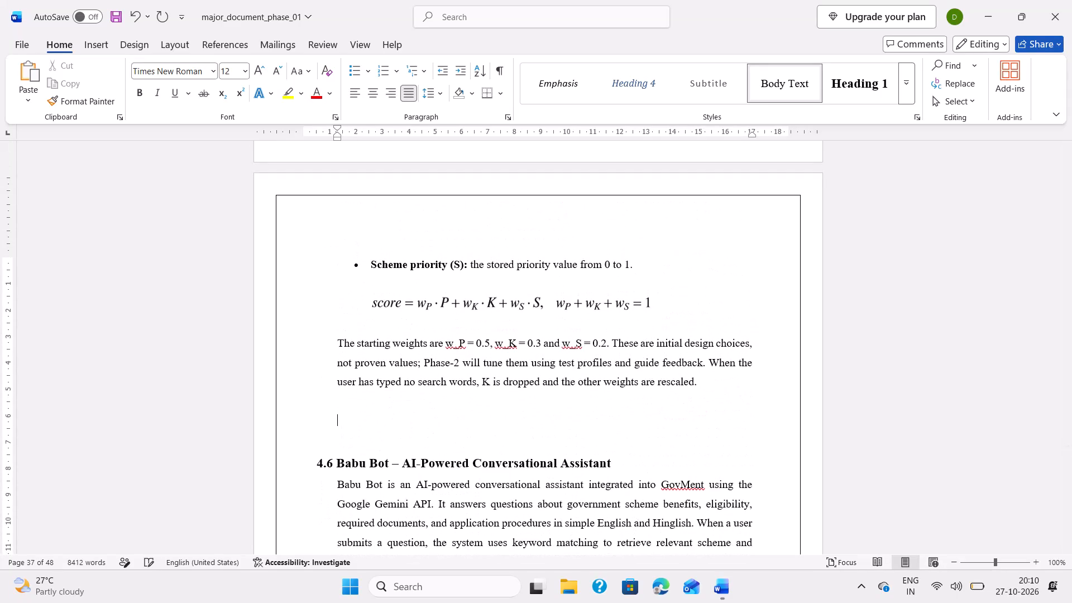
{"action": "key", "text": "BackSpace"}
{"action": "key", "text": "BackSpace"}
{"action": "key", "text": "BackSpace"}
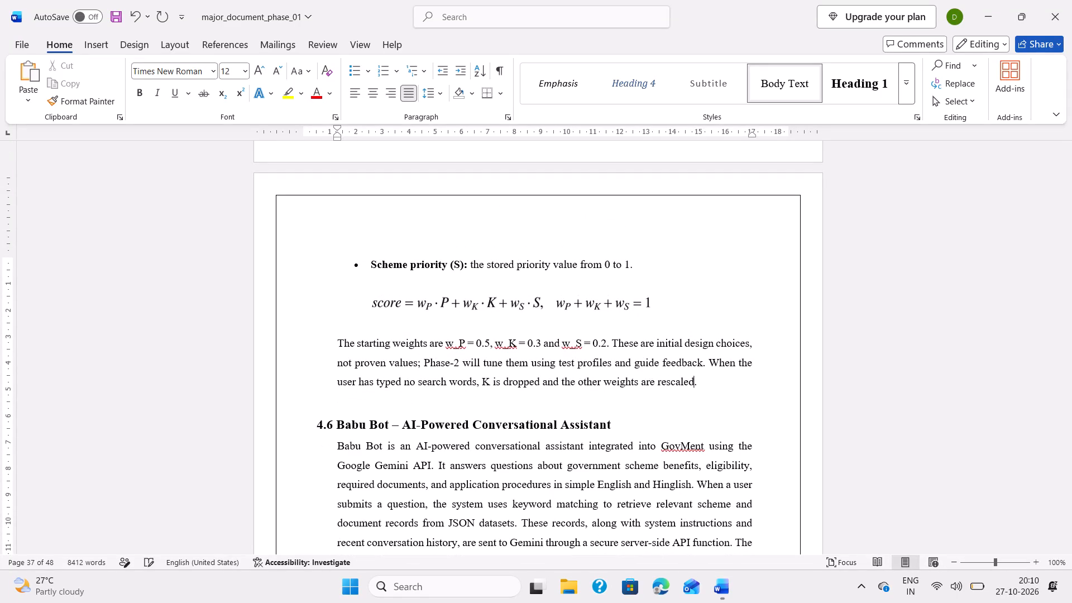
Delete the extra empty lines between the Figure 4.6 caption and the 4.7 Government Documents Centre heading, leaving one.
{"action": "scroll", "coordinate": [348, 437], "scroll_direction": "down", "scroll_amount": 2}
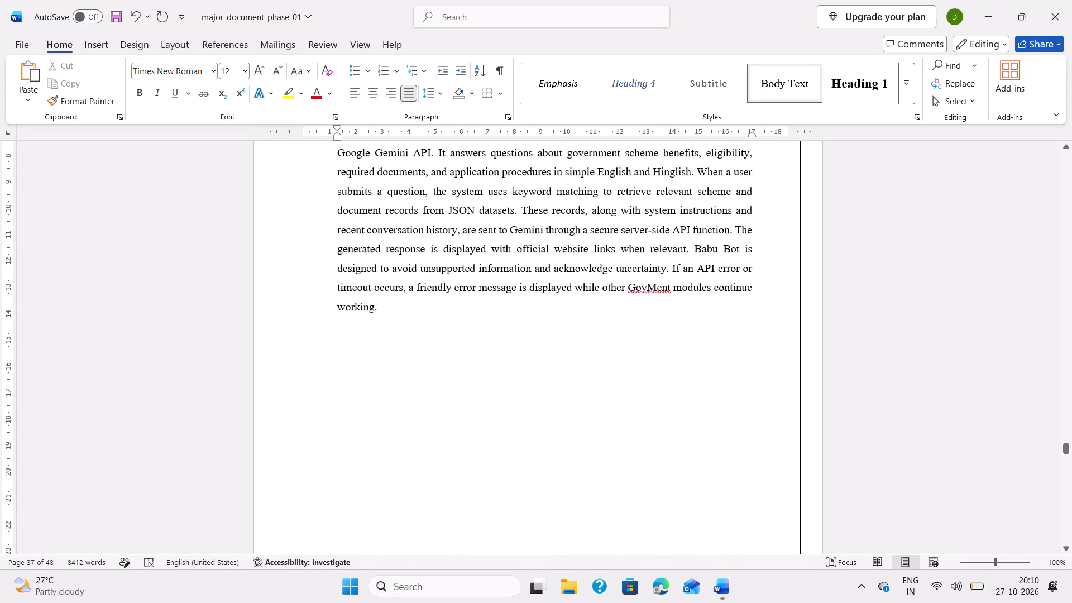
{"action": "scroll", "coordinate": [438, 382], "scroll_direction": "down", "scroll_amount": 5}
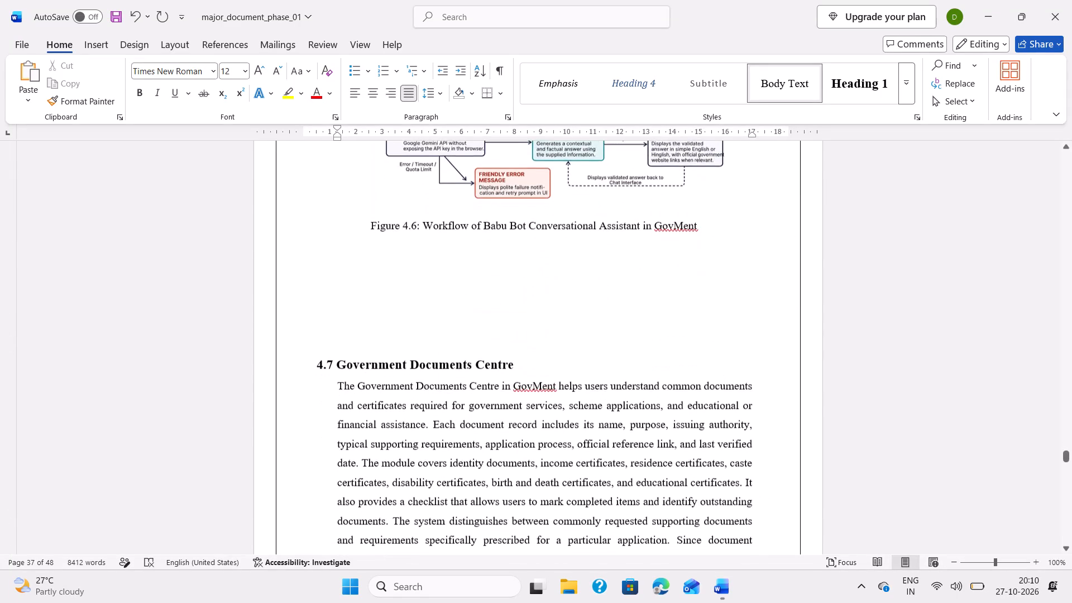
{"action": "left_click", "coordinate": [332, 303]}
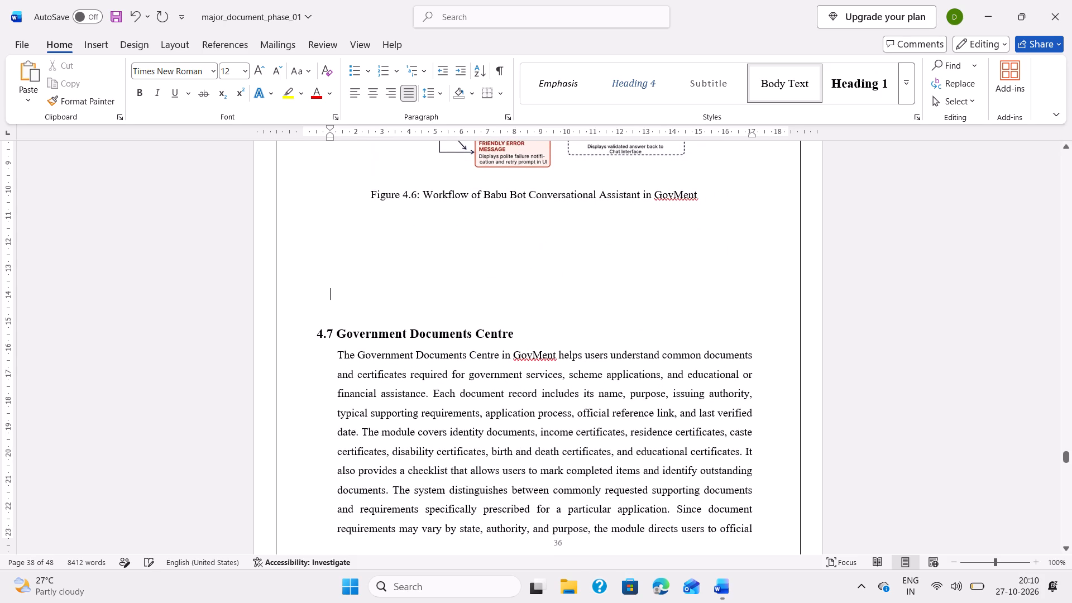
{"action": "key", "text": "Down"}
{"action": "key", "text": "BackSpace"}
{"action": "key", "text": "BackSpace"}
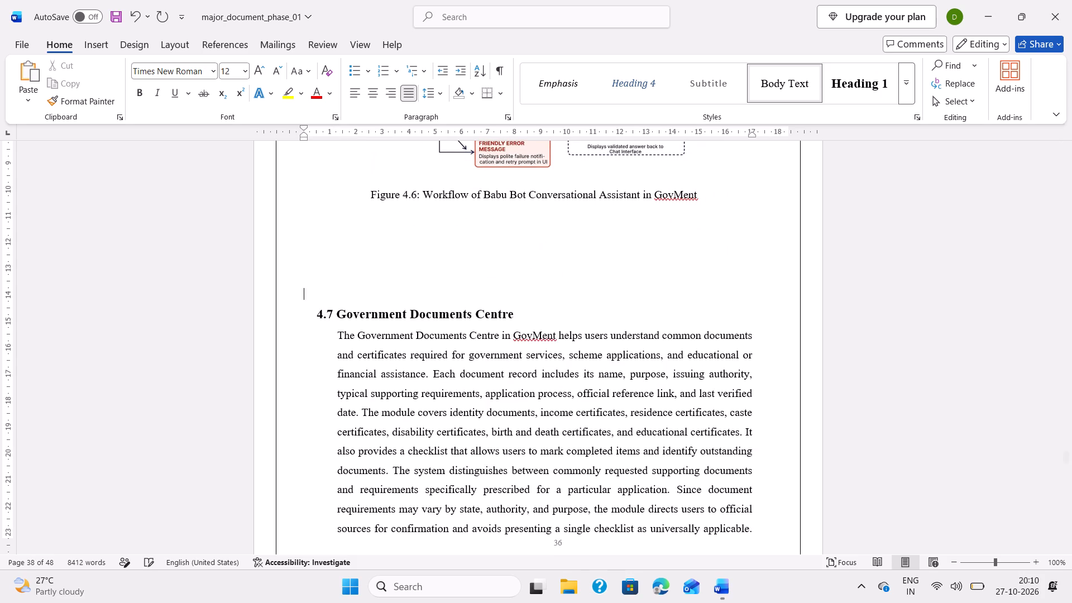
{"action": "key", "text": "BackSpace"}
{"action": "key", "text": "BackSpace"}
{"action": "key", "text": "BackSpace"}
{"action": "key", "text": "BackSpace"}
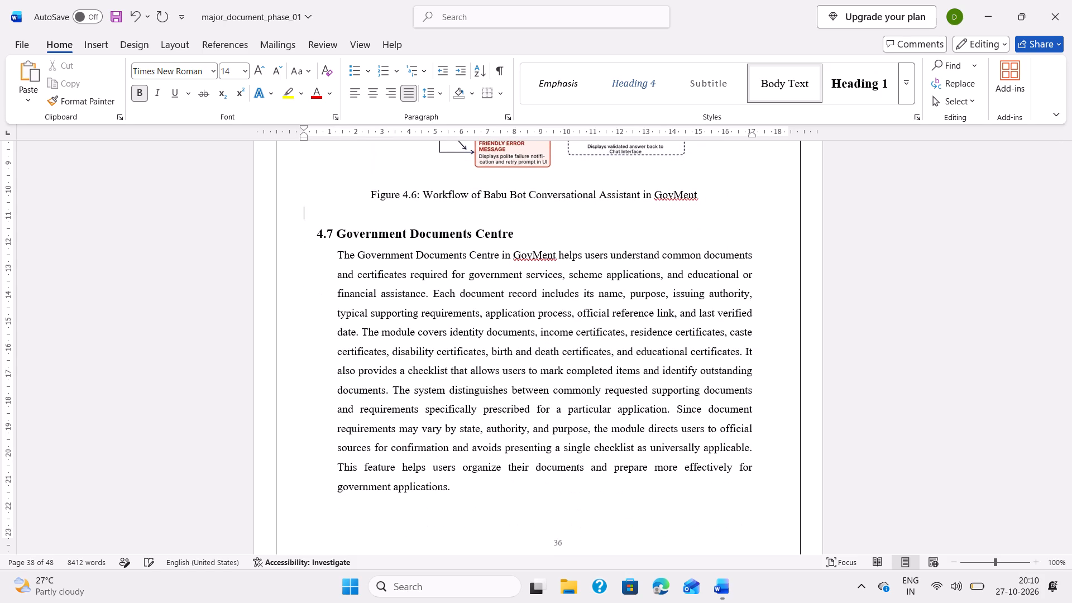
Delete the extra empty lines between the Figure 4.7 caption and the 4.8 Post Office Savings Schemes Module heading.
{"action": "scroll", "coordinate": [332, 303], "scroll_direction": "down", "scroll_amount": 2}
{"action": "scroll", "coordinate": [442, 233], "scroll_direction": "down", "scroll_amount": 3}
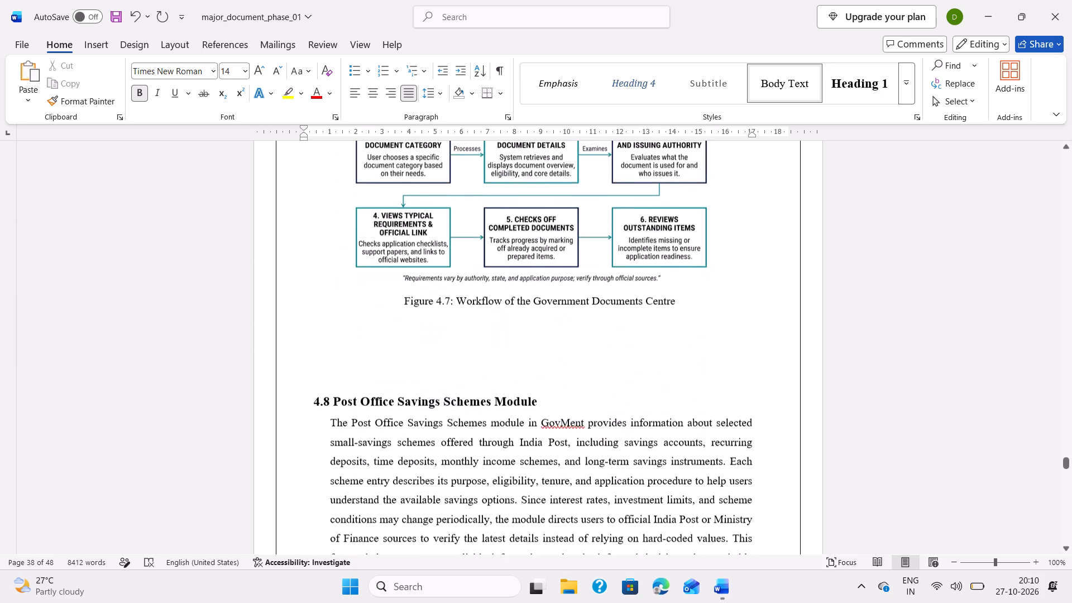
{"action": "left_click", "coordinate": [355, 366]}
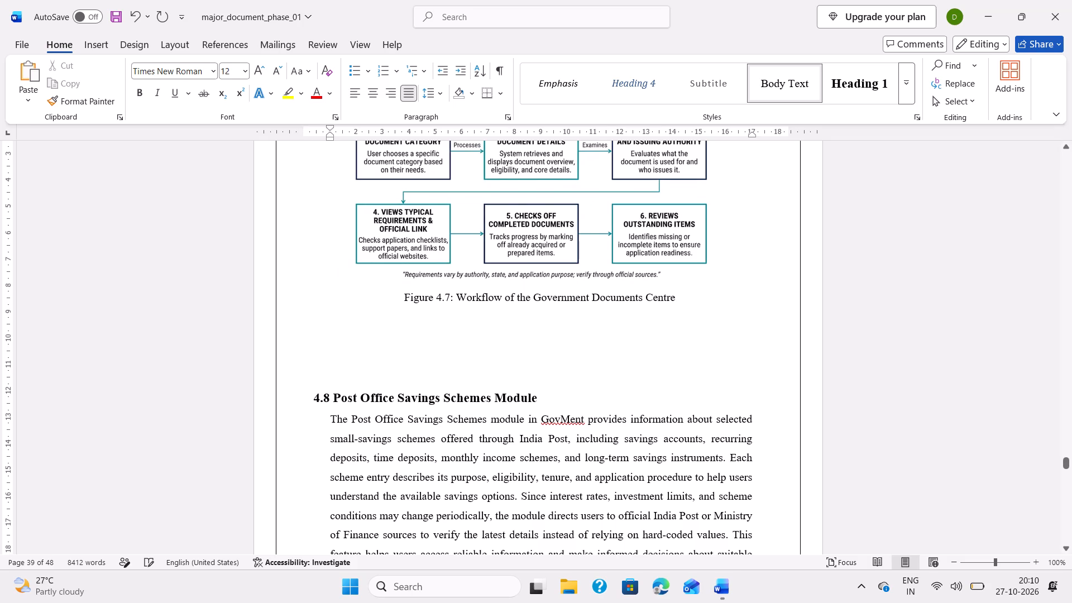
{"action": "key", "text": "Down"}
{"action": "key", "text": "BackSpace"}
{"action": "key", "text": "BackSpace"}
{"action": "key", "text": "BackSpace"}
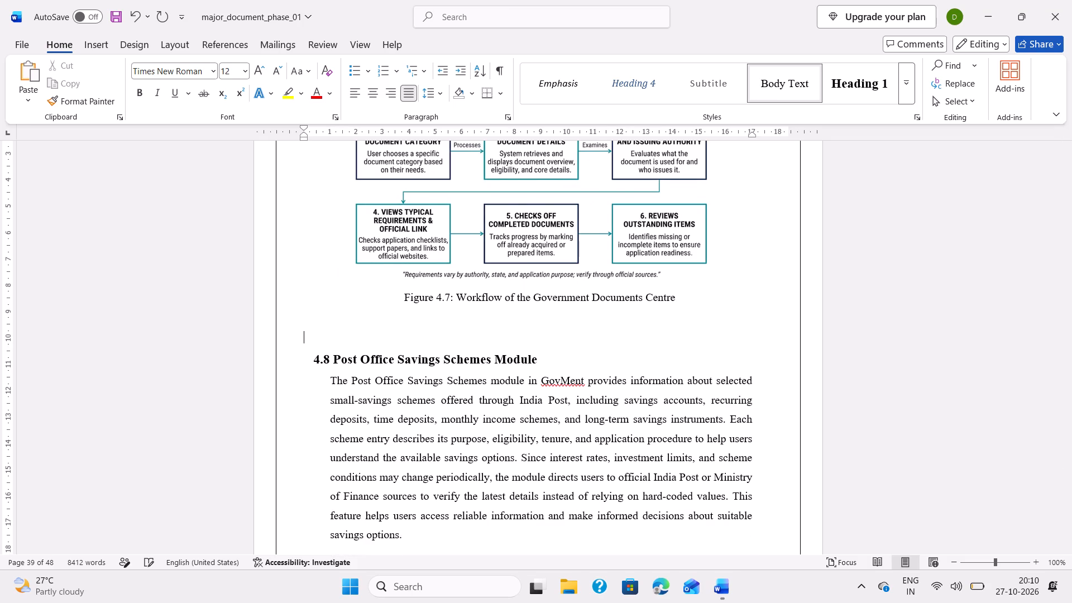
{"action": "key", "text": "BackSpace"}
Delete the extra empty lines between the Figure 4.8 caption and the 4.9 User Interface Design heading, leaving one.
{"action": "scroll", "coordinate": [355, 366], "scroll_direction": "down", "scroll_amount": 2}
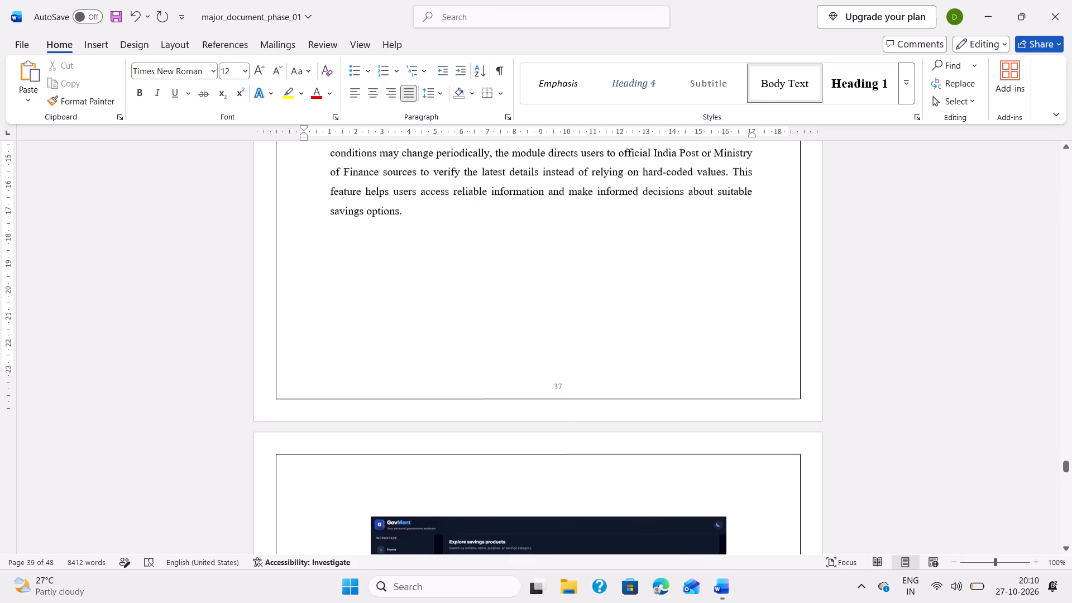
{"action": "scroll", "coordinate": [433, 307], "scroll_direction": "down", "scroll_amount": 2}
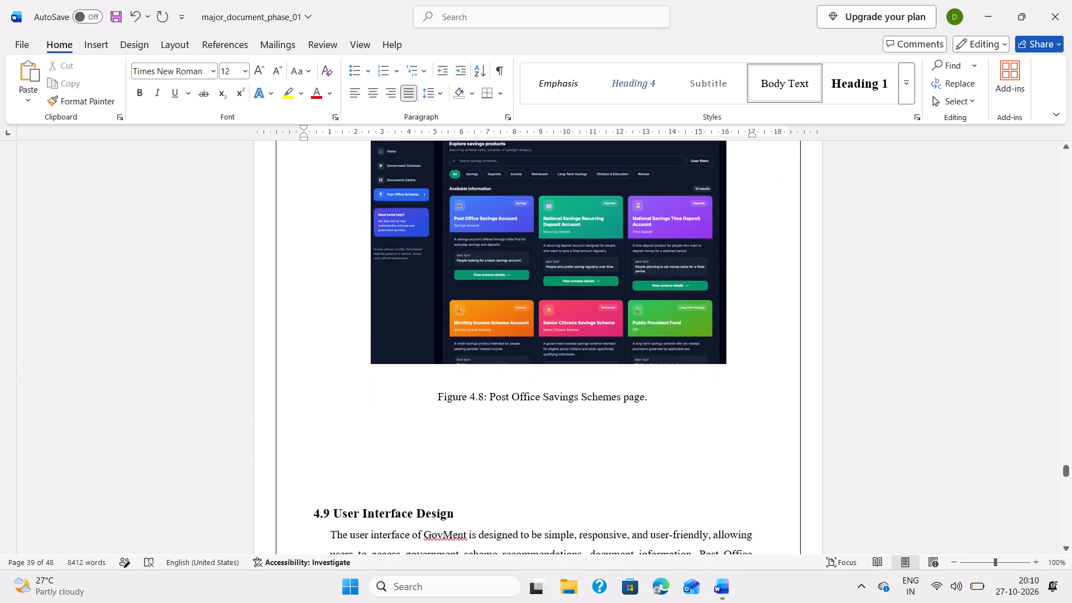
{"action": "left_click", "coordinate": [363, 478]}
{"action": "left_click", "coordinate": [357, 496]}
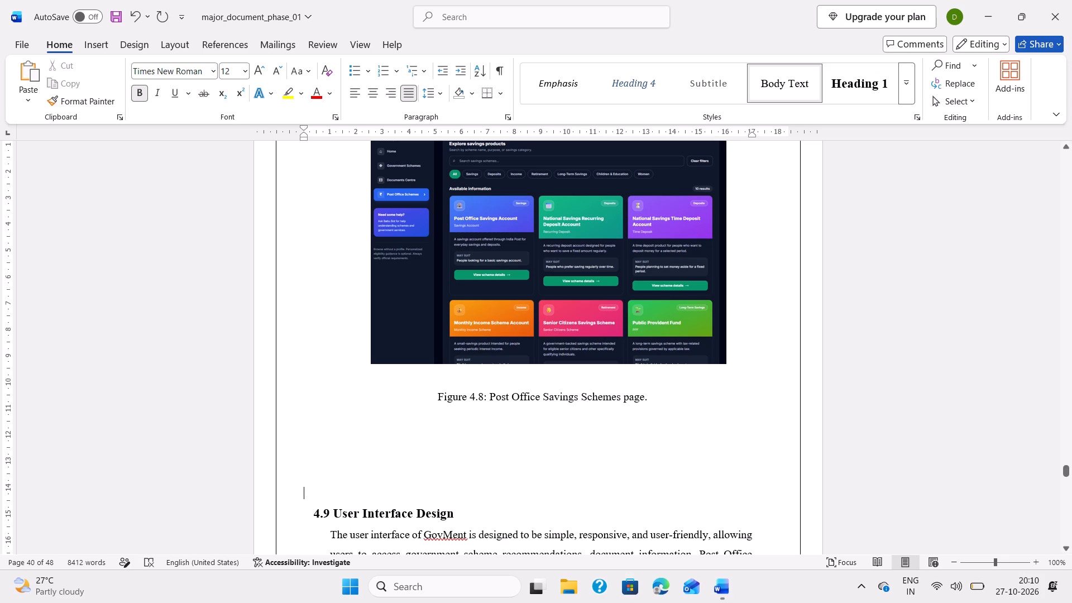
{"action": "key", "text": "BackSpace"}
{"action": "key", "text": "BackSpace"}
{"action": "key", "text": "BackSpace"}
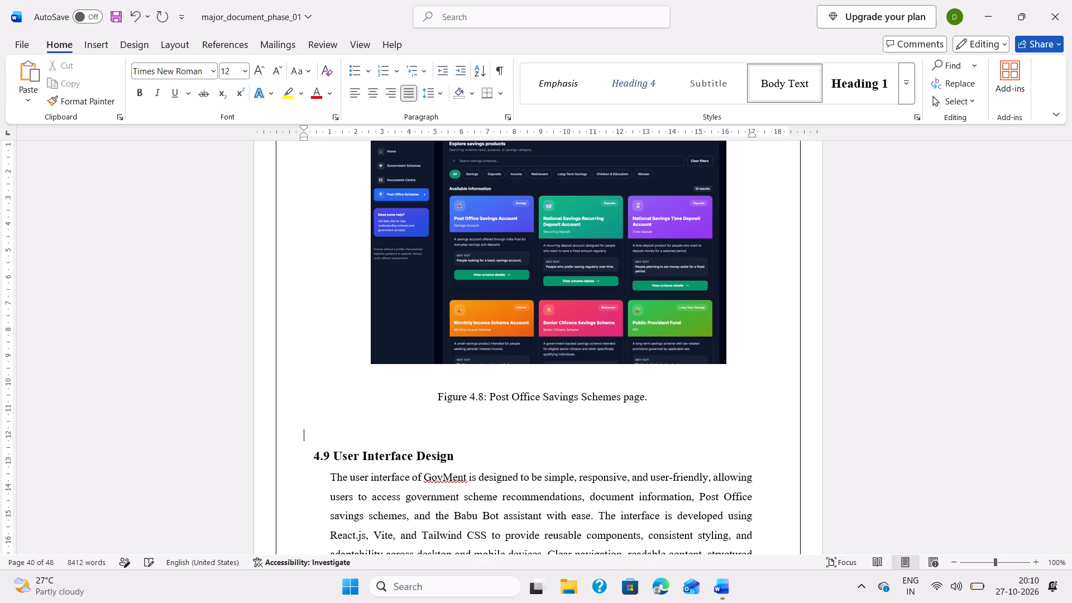
{"action": "key", "text": "BackSpace"}
Delete the extra empty lines between the Figure 4.9 caption and the 4.10 Technology Stack heading.
{"action": "scroll", "coordinate": [357, 496], "scroll_direction": "down", "scroll_amount": 1}
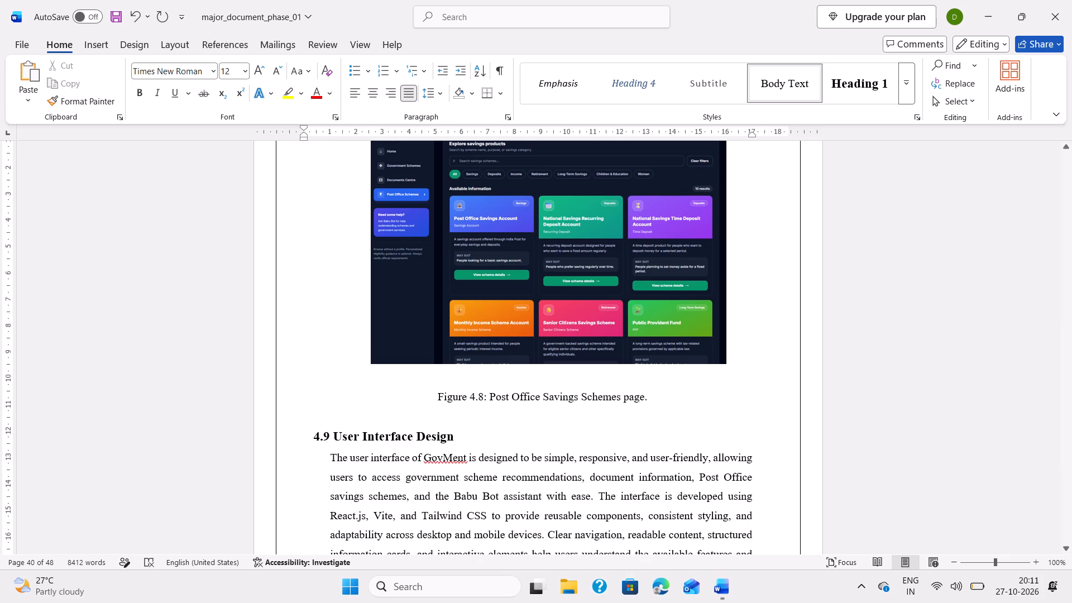
{"action": "scroll", "coordinate": [357, 496], "scroll_direction": "down", "scroll_amount": 1}
{"action": "scroll", "coordinate": [392, 386], "scroll_direction": "down", "scroll_amount": 4}
{"action": "scroll", "coordinate": [439, 317], "scroll_direction": "down", "scroll_amount": 1}
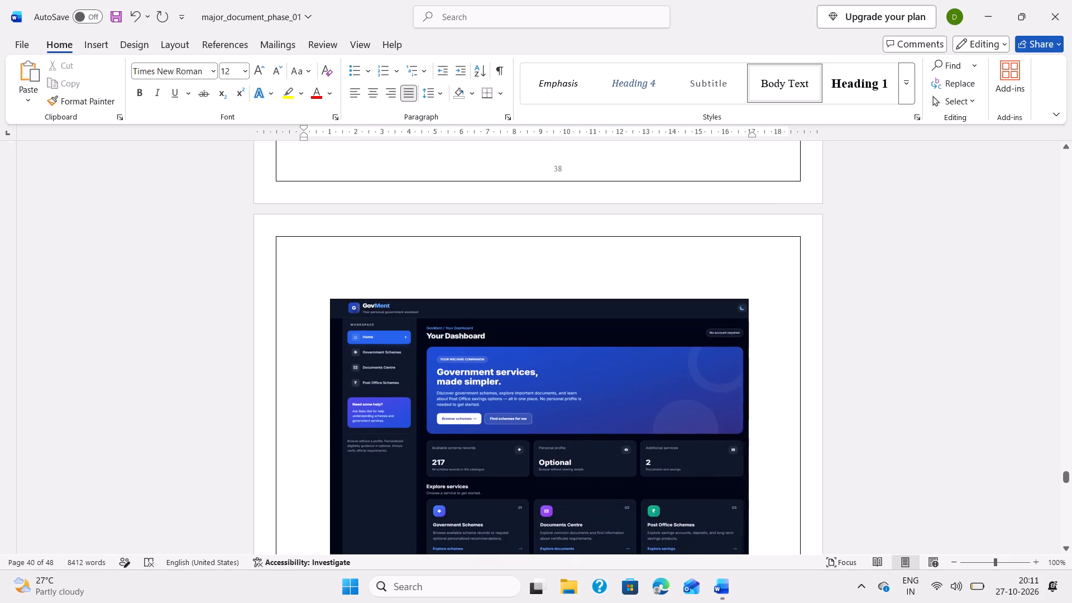
{"action": "scroll", "coordinate": [439, 317], "scroll_direction": "down", "scroll_amount": 1}
{"action": "left_click", "coordinate": [329, 363]}
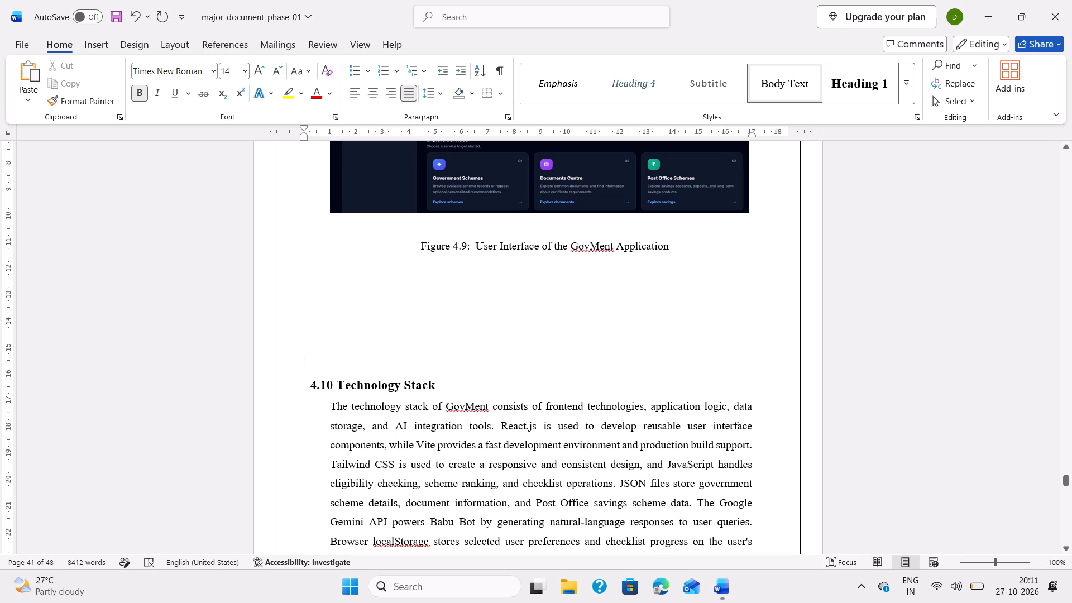
{"action": "key", "text": "BackSpace"}
{"action": "key", "text": "BackSpace"}
{"action": "key", "text": "BackSpace"}
{"action": "key", "text": "BackSpace"}
{"action": "key", "text": "BackSpace"}
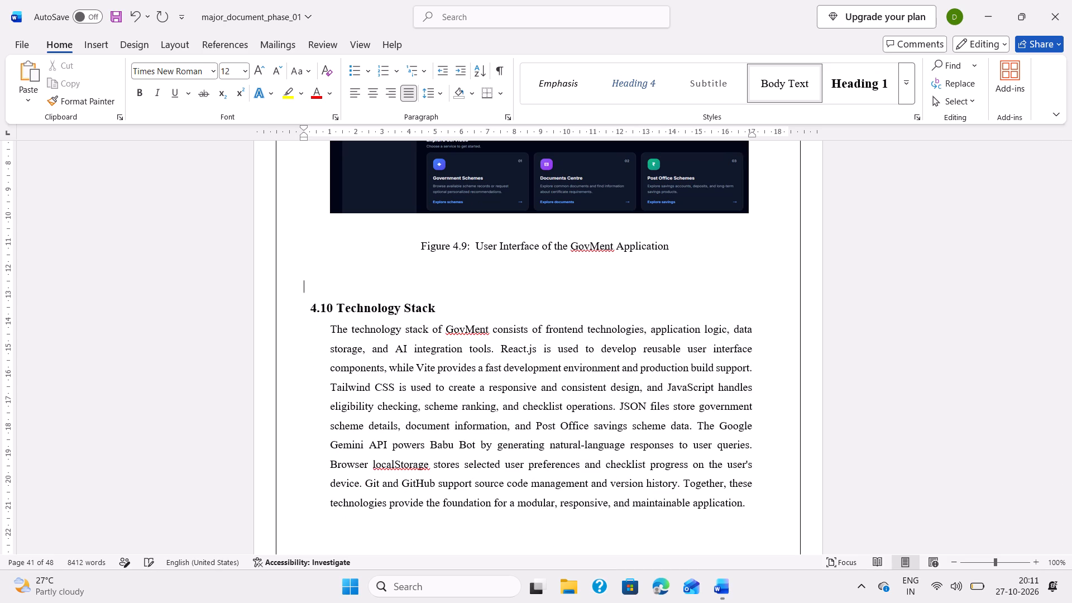
Delete the extra empty lines between the Figure 4.10 caption and the 4.11 Testing and Evaluation Plan heading, leaving one.
{"action": "scroll", "coordinate": [329, 363], "scroll_direction": "down", "scroll_amount": 1}
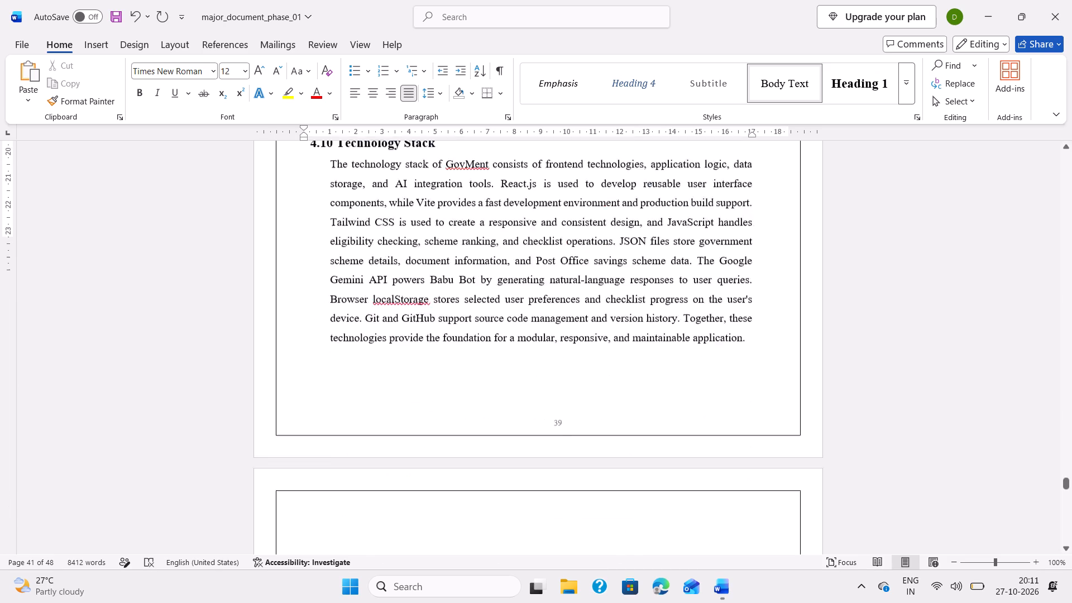
{"action": "scroll", "coordinate": [329, 363], "scroll_direction": "down", "scroll_amount": 1}
{"action": "scroll", "coordinate": [366, 293], "scroll_direction": "down", "scroll_amount": 3}
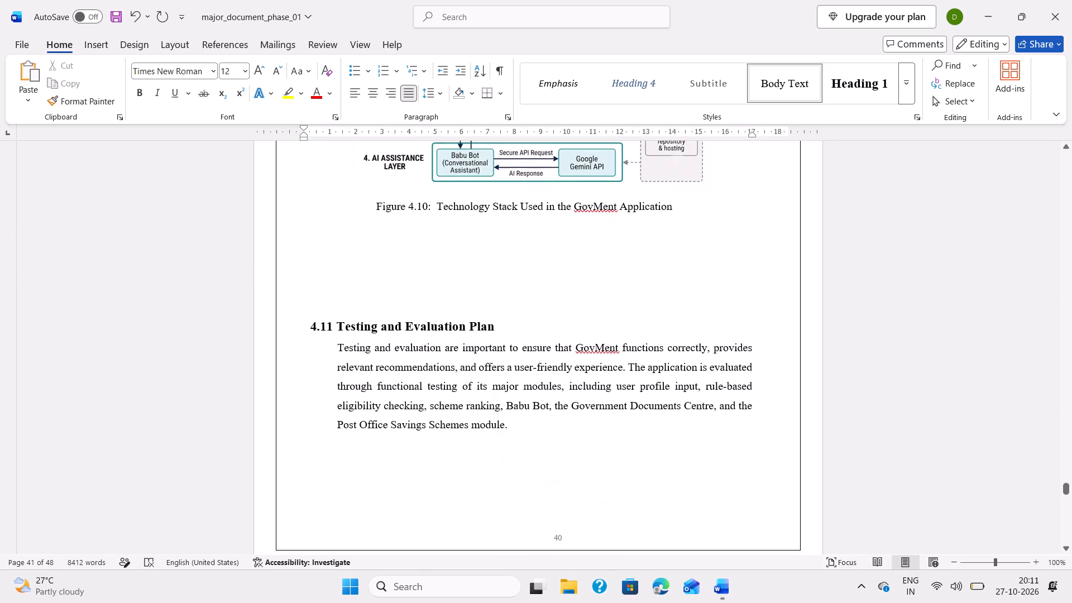
{"action": "left_click", "coordinate": [337, 310]}
{"action": "key", "text": "BackSpace"}
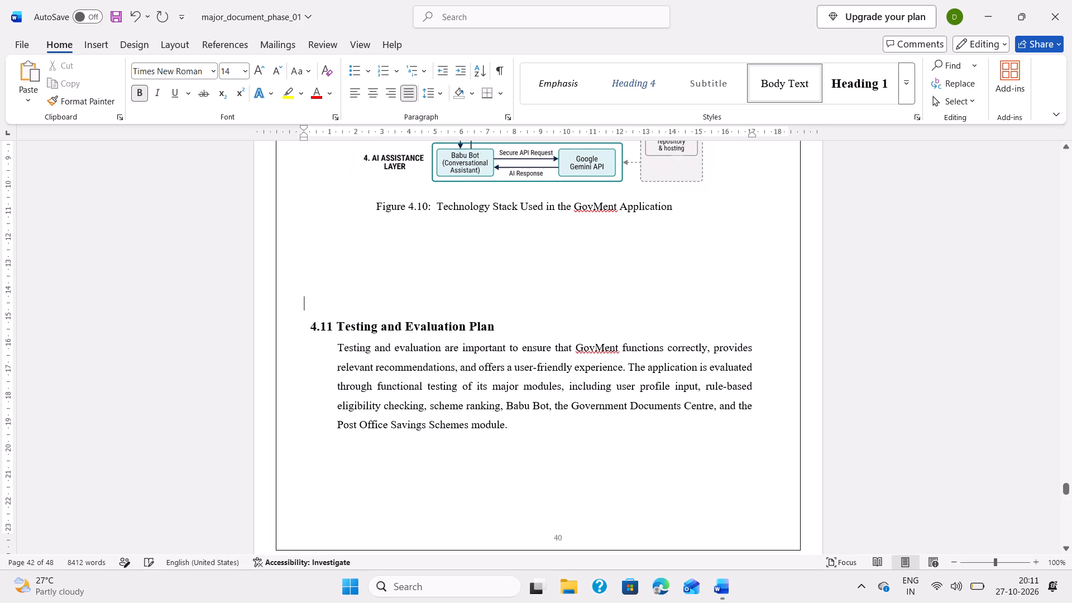
{"action": "key", "text": "BackSpace"}
{"action": "key", "text": "BackSpace"}
{"action": "key", "text": "BackSpace"}
{"action": "key", "text": "BackSpace"}
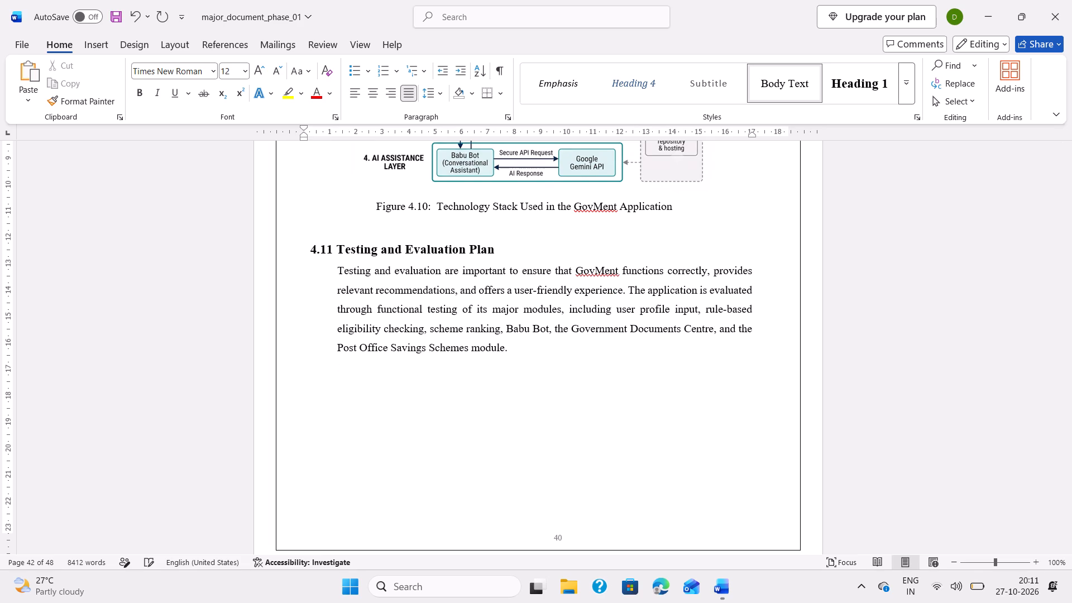
Delete the extra empty lines between the planned success measures paragraph and the 4.12 Privacy and Security heading, leaving one.
{"action": "scroll", "coordinate": [337, 310], "scroll_direction": "down", "scroll_amount": 1}
{"action": "scroll", "coordinate": [328, 365], "scroll_direction": "down", "scroll_amount": 2}
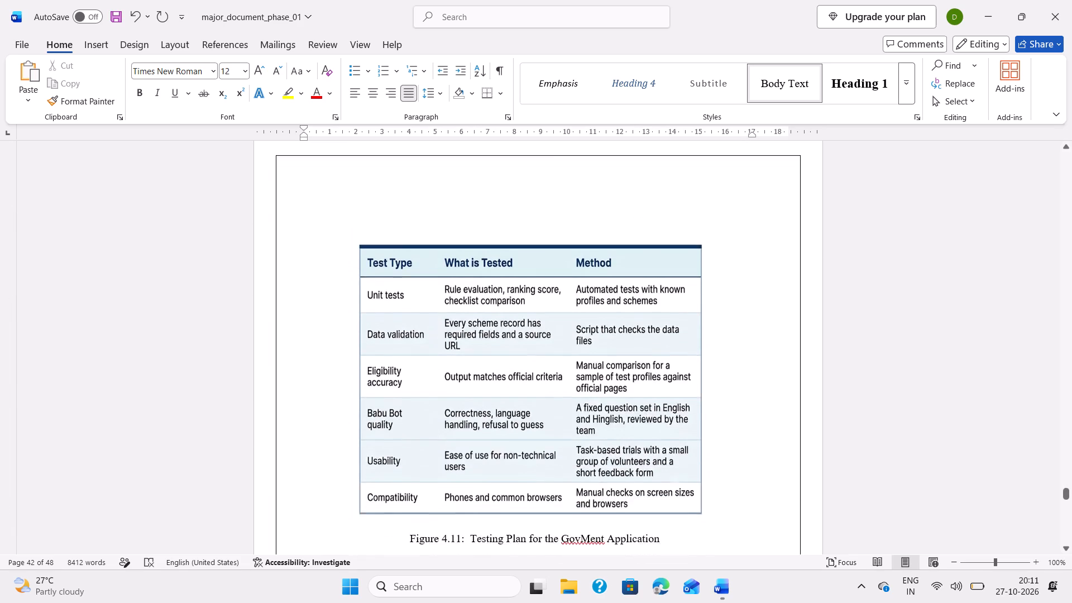
{"action": "scroll", "coordinate": [440, 321], "scroll_direction": "down", "scroll_amount": 1}
{"action": "scroll", "coordinate": [420, 380], "scroll_direction": "down", "scroll_amount": 1}
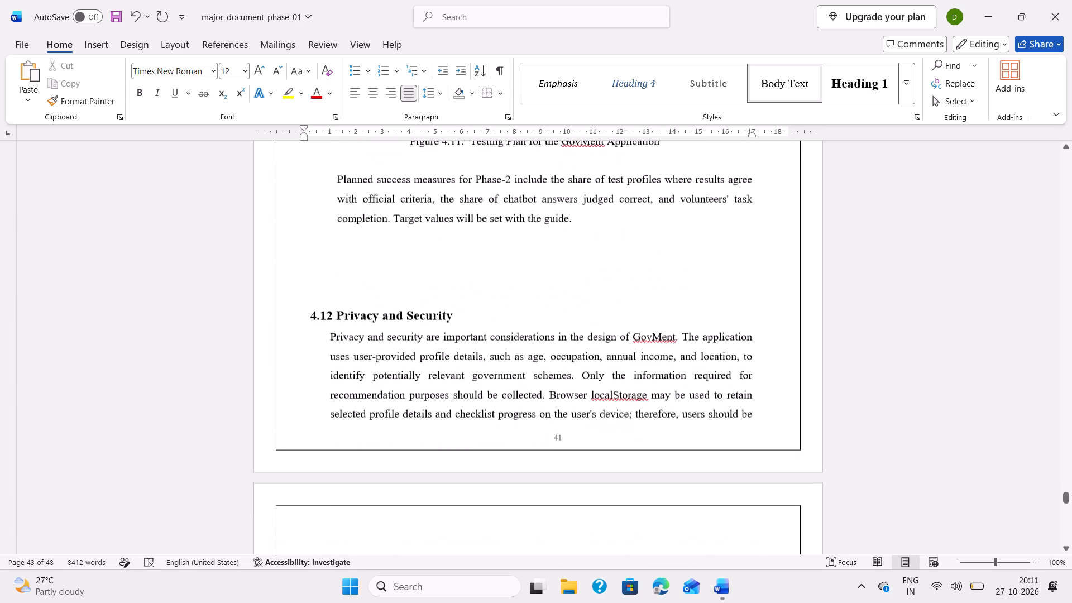
{"action": "left_click", "coordinate": [331, 288]}
{"action": "key", "text": "BackSpace"}
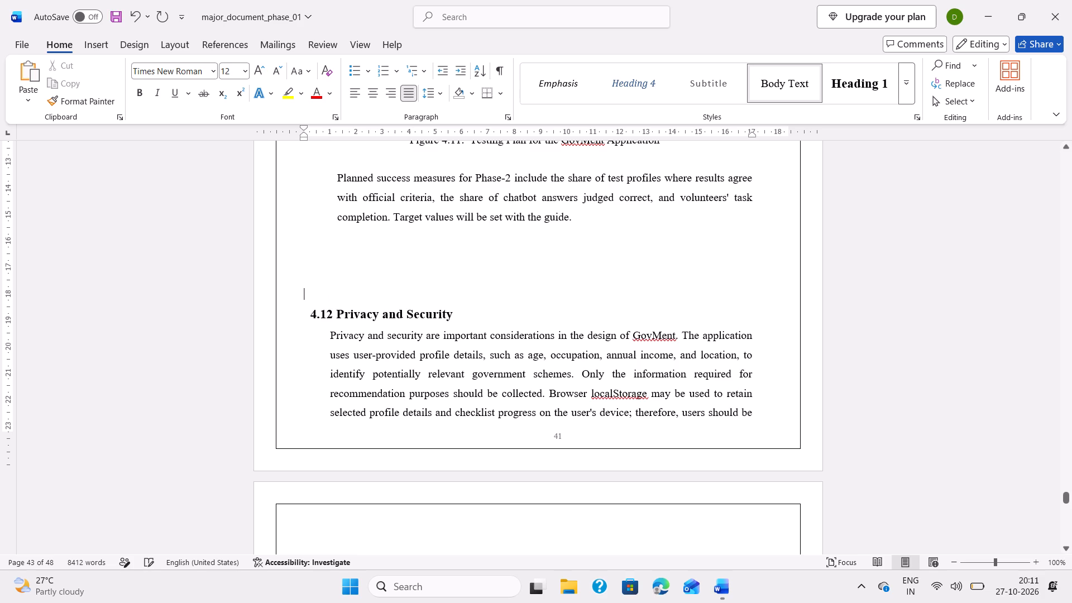
{"action": "key", "text": "BackSpace"}
{"action": "key", "text": "BackSpace"}
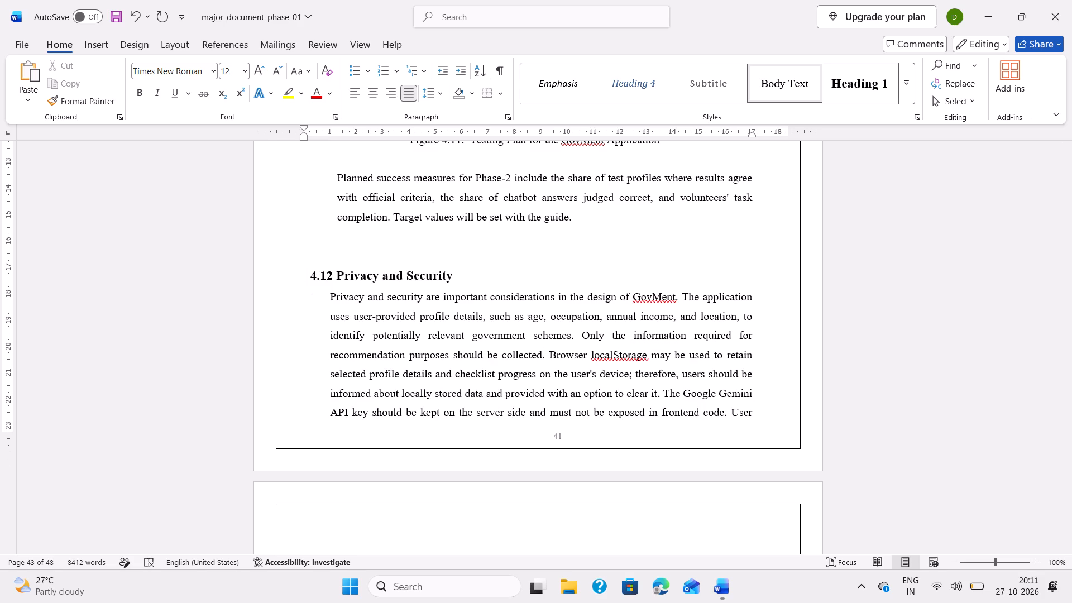
{"action": "key", "text": "BackSpace"}
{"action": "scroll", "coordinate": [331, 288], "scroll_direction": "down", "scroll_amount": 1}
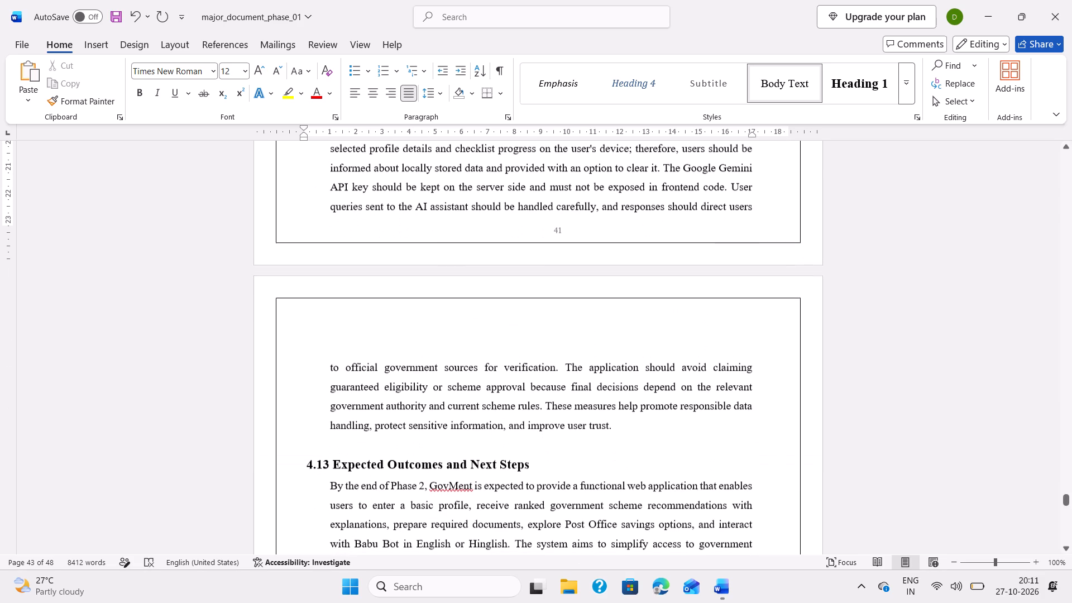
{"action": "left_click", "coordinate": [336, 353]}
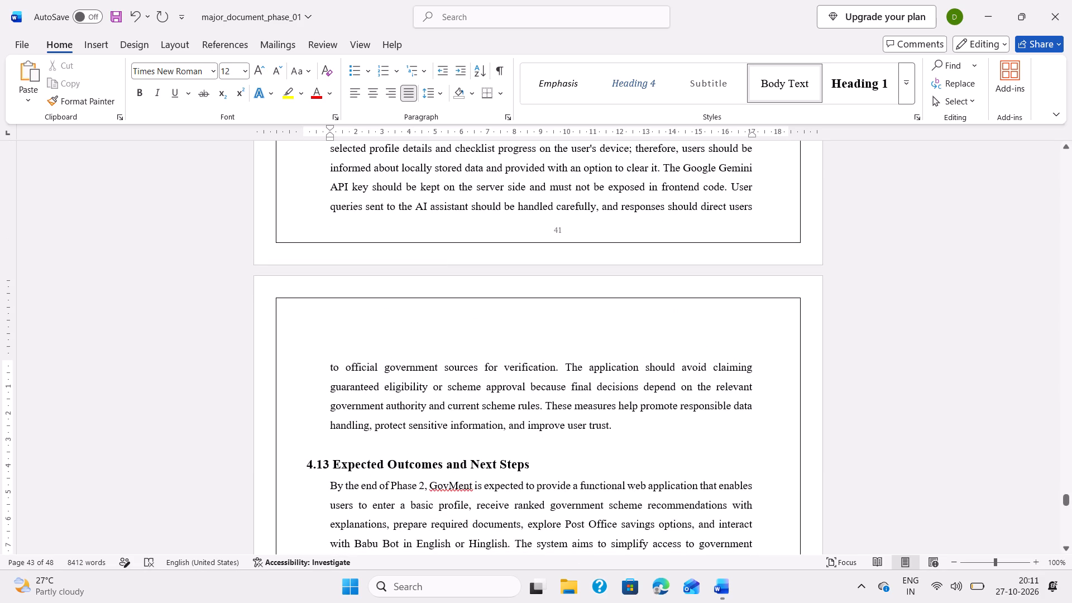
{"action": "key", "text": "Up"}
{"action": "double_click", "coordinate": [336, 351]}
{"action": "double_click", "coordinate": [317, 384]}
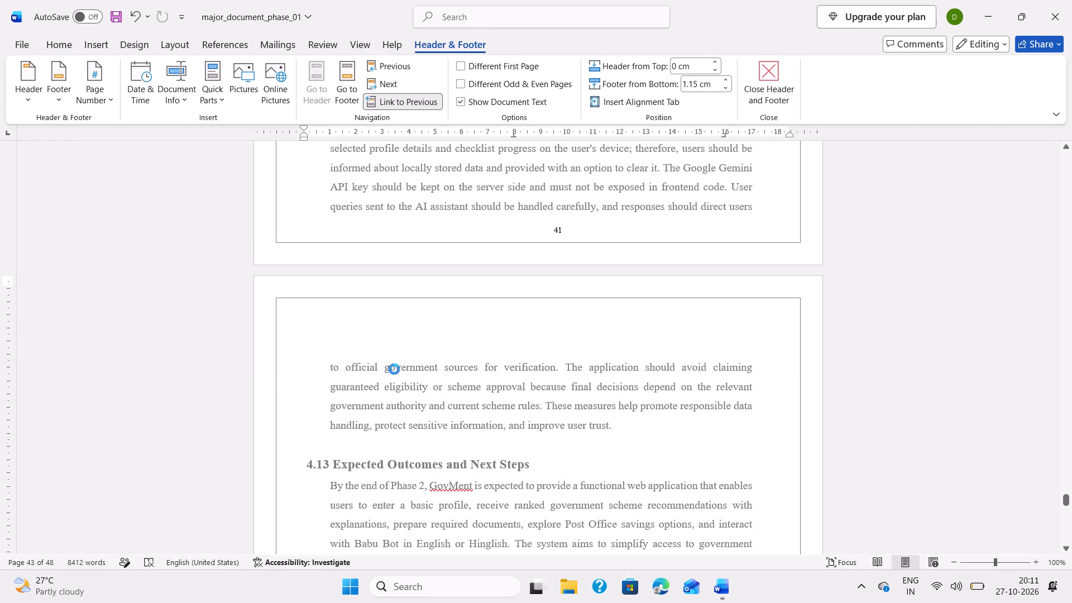
Insert nine empty lines above the CHAPTER 5 PROJECT PLANNING title to move it onto the following page.
{"action": "scroll", "coordinate": [459, 369], "scroll_direction": "down", "scroll_amount": 4}
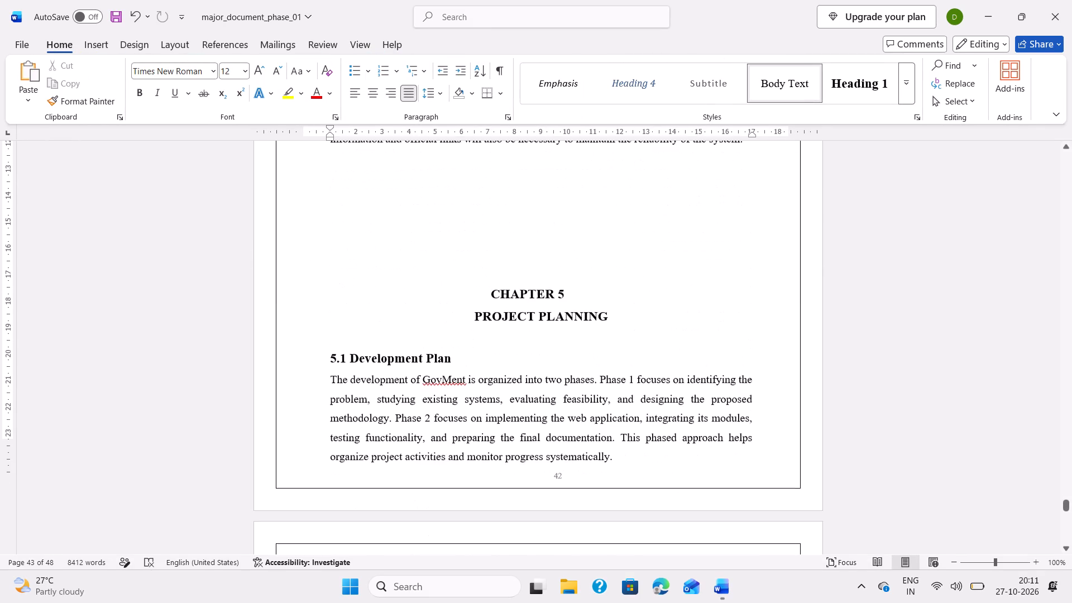
{"action": "scroll", "coordinate": [430, 352], "scroll_direction": "up", "scroll_amount": 1}
{"action": "left_click", "coordinate": [520, 351]}
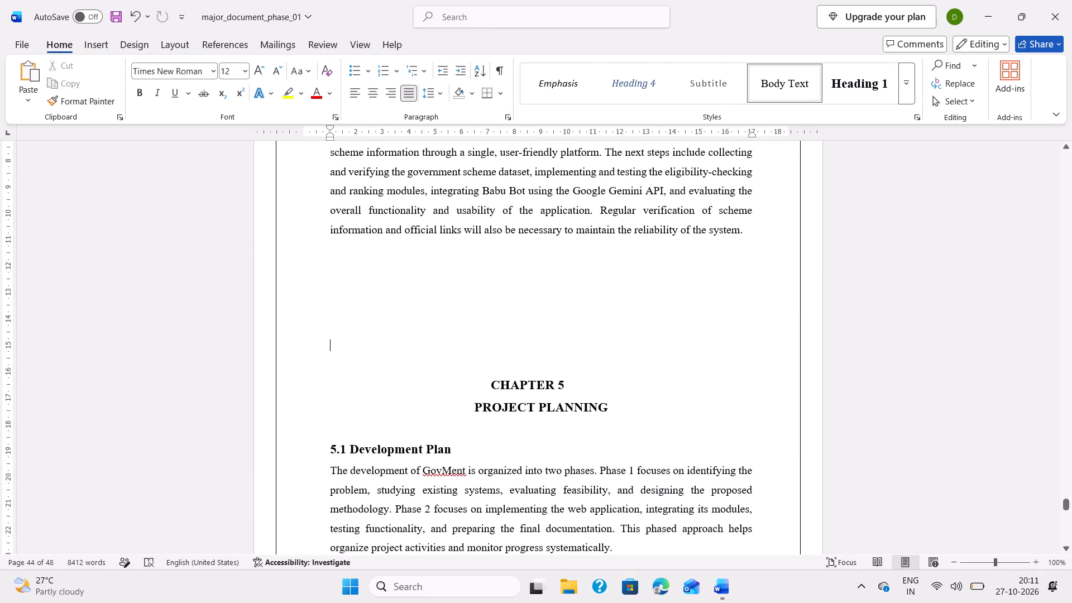
{"action": "key", "text": "Return"}
{"action": "key", "text": "Return"}
{"action": "key", "text": "Return"}
{"action": "key", "text": "Return"}
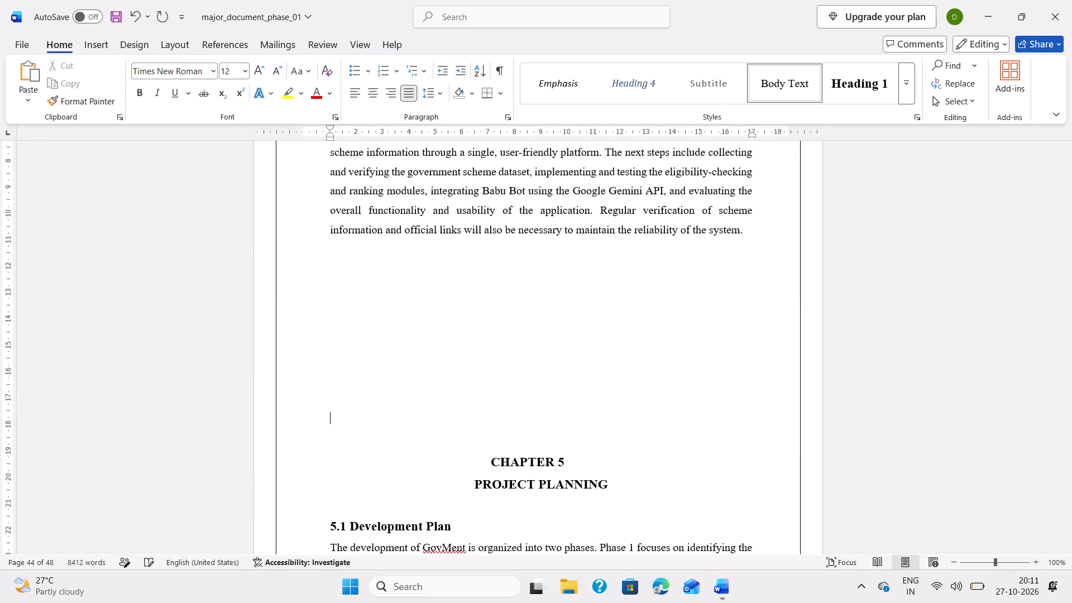
{"action": "key", "text": "Return"}
{"action": "key", "text": "Return"}
{"action": "key", "text": "Return"}
{"action": "key", "text": "Return"}
{"action": "key", "text": "Return"}
Check the layout and spacing of the Chapter 5 pages, from the chapter start through 5.6 Conclusion of Phase-1 Planning.
{"action": "scroll", "coordinate": [520, 351], "scroll_direction": "down", "scroll_amount": 1}
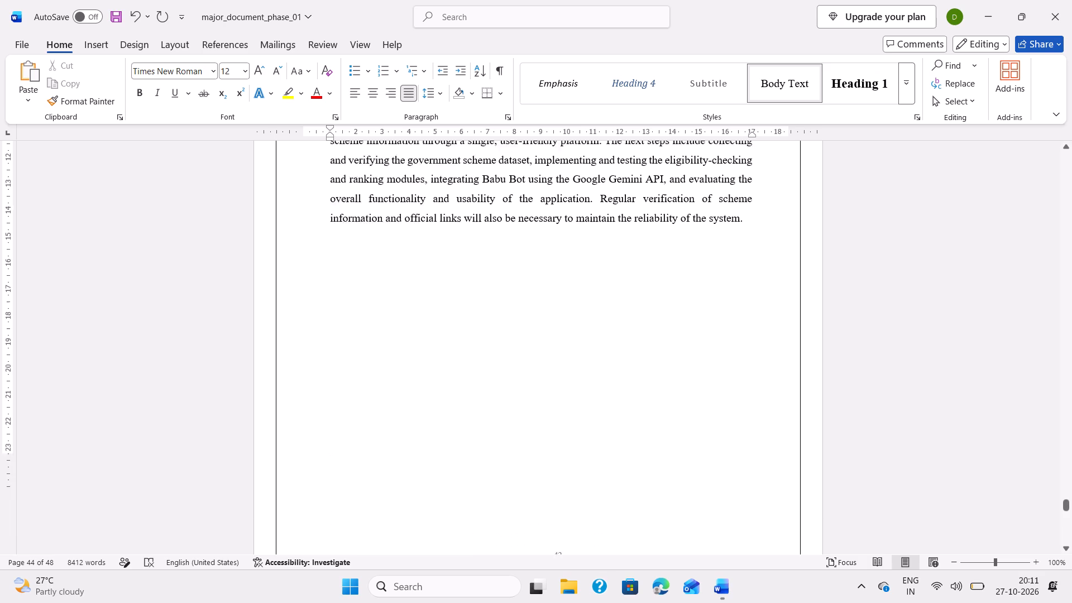
{"action": "scroll", "coordinate": [520, 351], "scroll_direction": "down", "scroll_amount": 1}
{"action": "scroll", "coordinate": [729, 386], "scroll_direction": "down", "scroll_amount": 4}
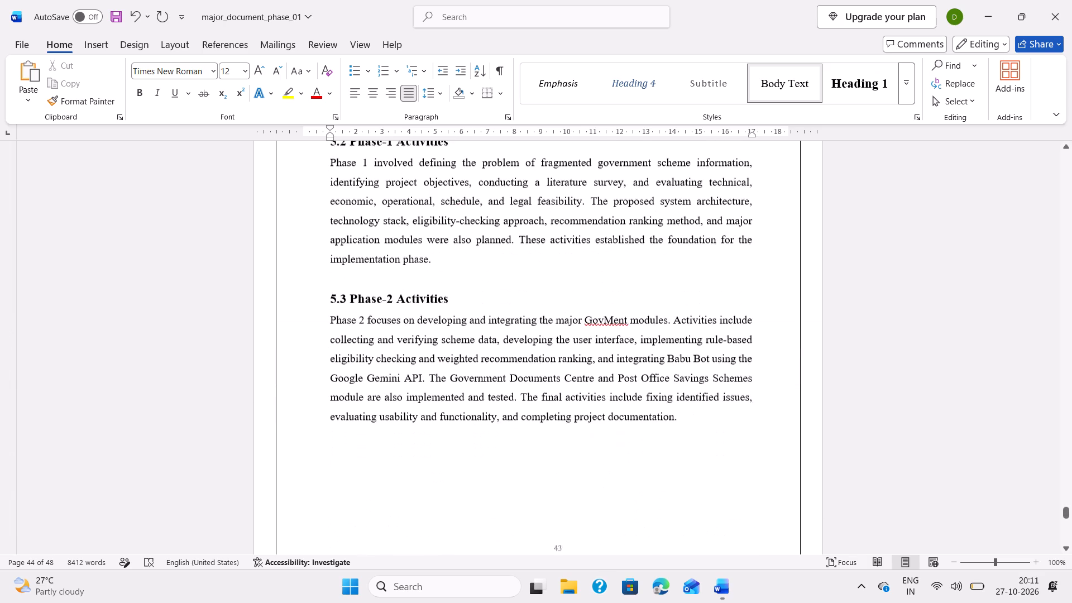
{"action": "scroll", "coordinate": [731, 315], "scroll_direction": "down", "scroll_amount": 4}
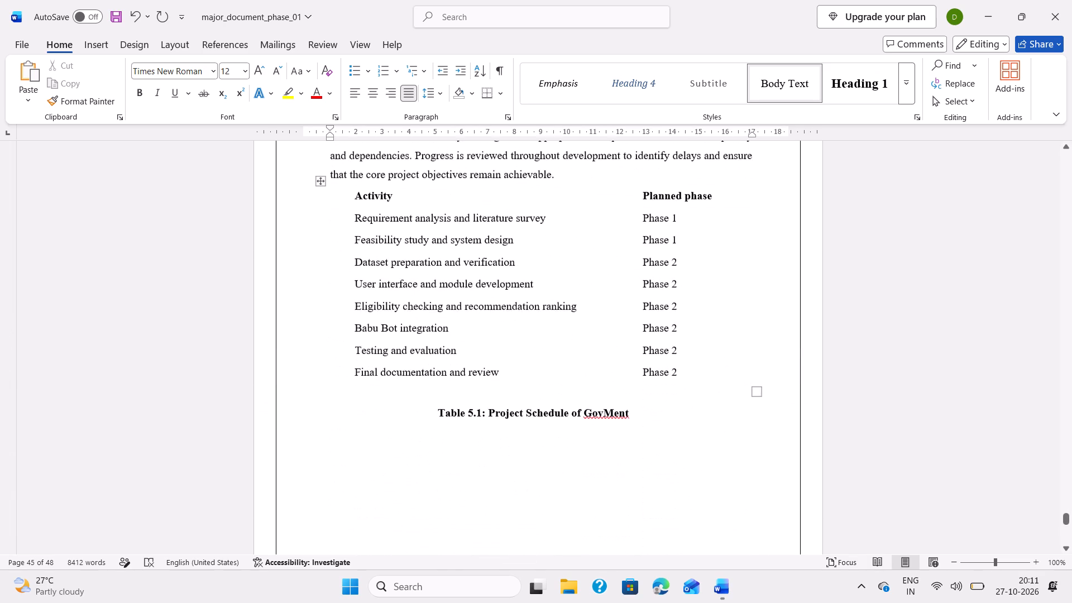
{"action": "scroll", "coordinate": [731, 315], "scroll_direction": "down", "scroll_amount": 2}
{"action": "scroll", "coordinate": [677, 266], "scroll_direction": "up", "scroll_amount": 1}
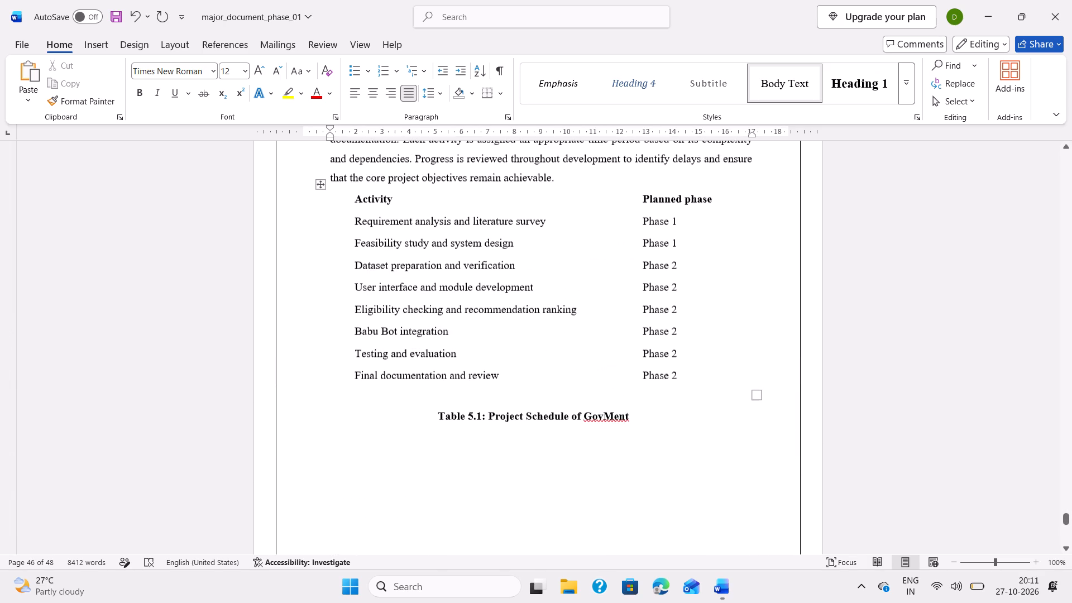
{"action": "scroll", "coordinate": [524, 468], "scroll_direction": "down", "scroll_amount": 4}
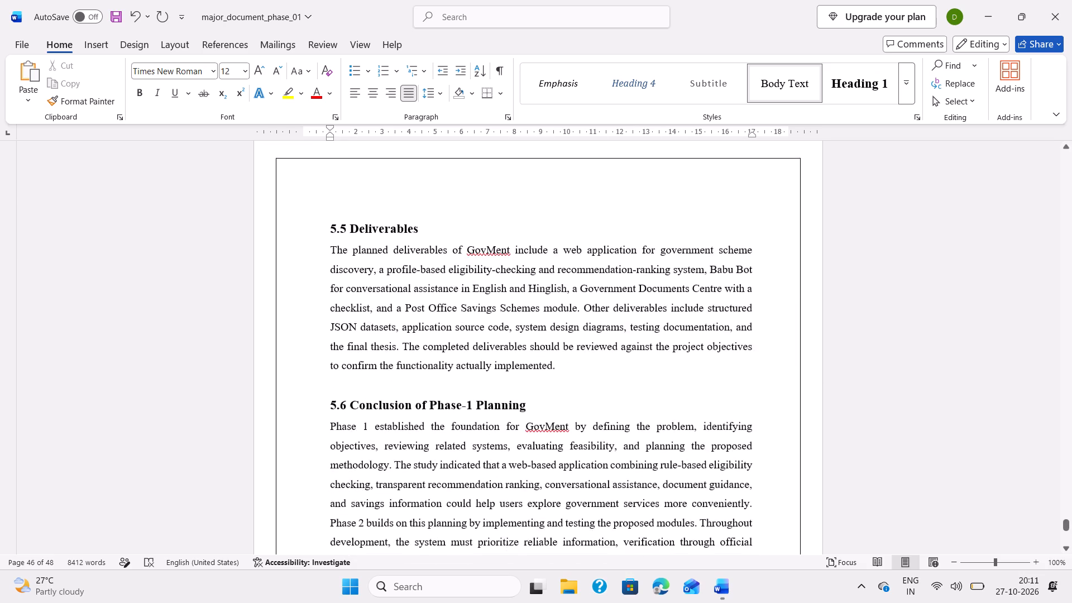
{"action": "scroll", "coordinate": [524, 468], "scroll_direction": "down", "scroll_amount": 12}
{"action": "scroll", "coordinate": [598, 391], "scroll_direction": "up", "scroll_amount": 2}
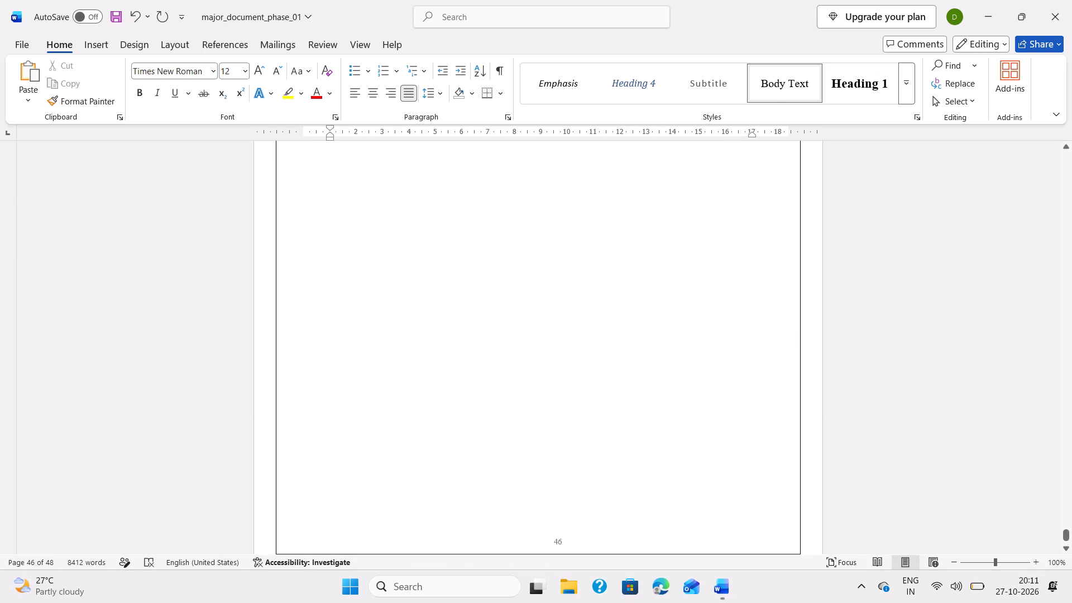
Review the page layout backwards from Chapter 5 through Chapters 4 and 3 to the start of Chapter 2.
{"action": "scroll", "coordinate": [598, 391], "scroll_direction": "up", "scroll_amount": 10}
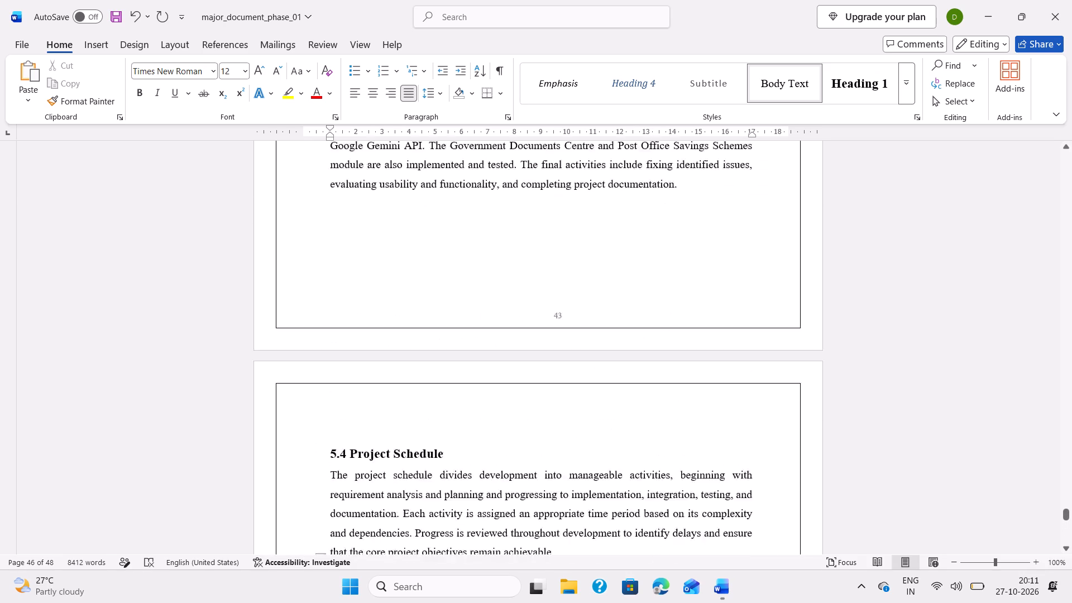
{"action": "scroll", "coordinate": [598, 391], "scroll_direction": "up", "scroll_amount": 1}
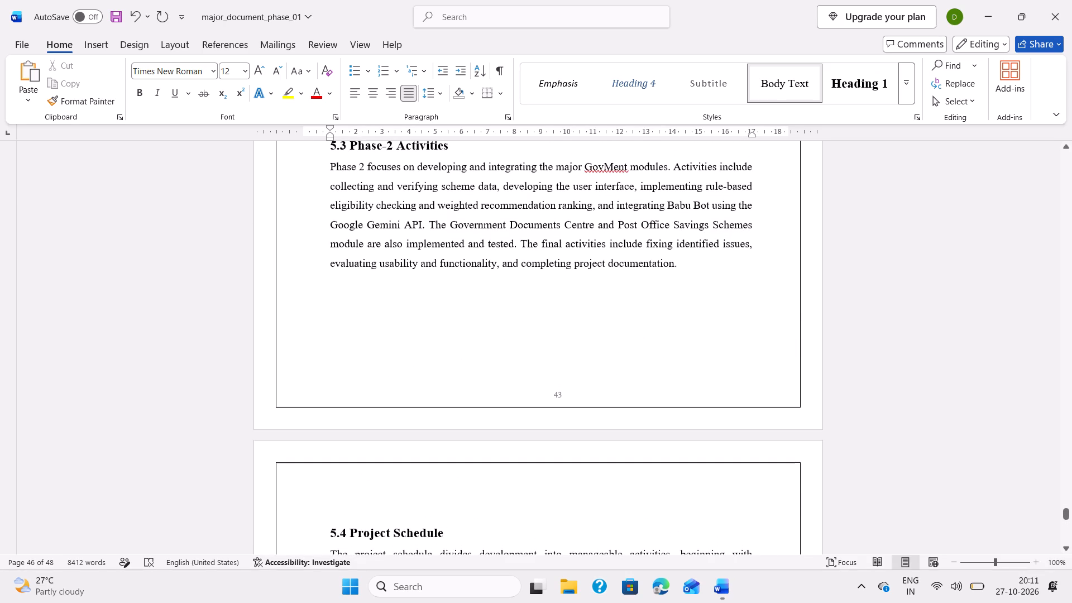
{"action": "scroll", "coordinate": [598, 391], "scroll_direction": "up", "scroll_amount": 9}
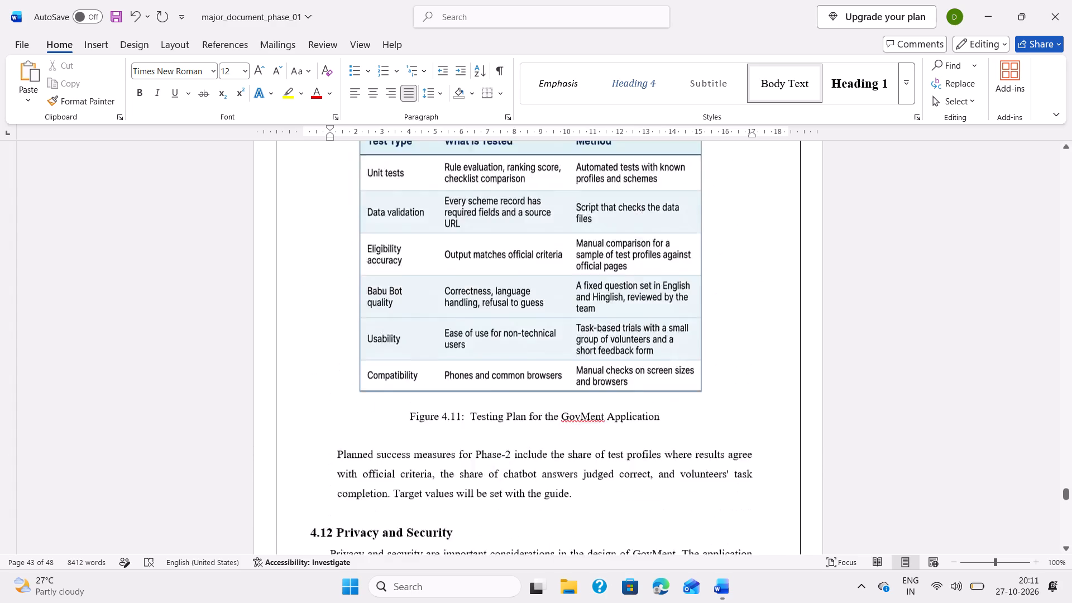
{"action": "scroll", "coordinate": [598, 391], "scroll_direction": "up", "scroll_amount": 6}
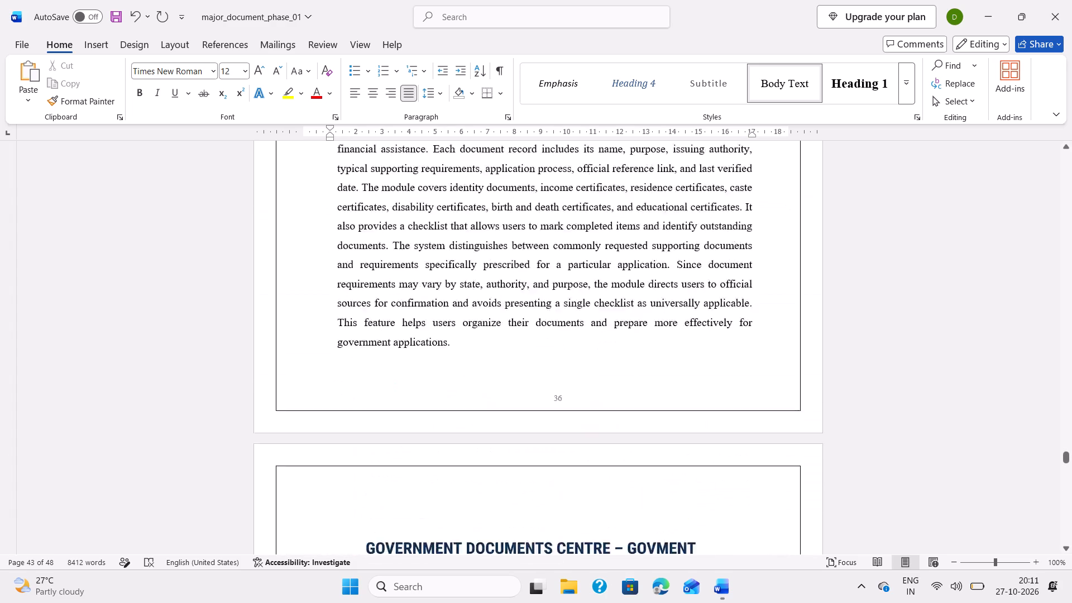
{"action": "scroll", "coordinate": [598, 391], "scroll_direction": "up", "scroll_amount": 8}
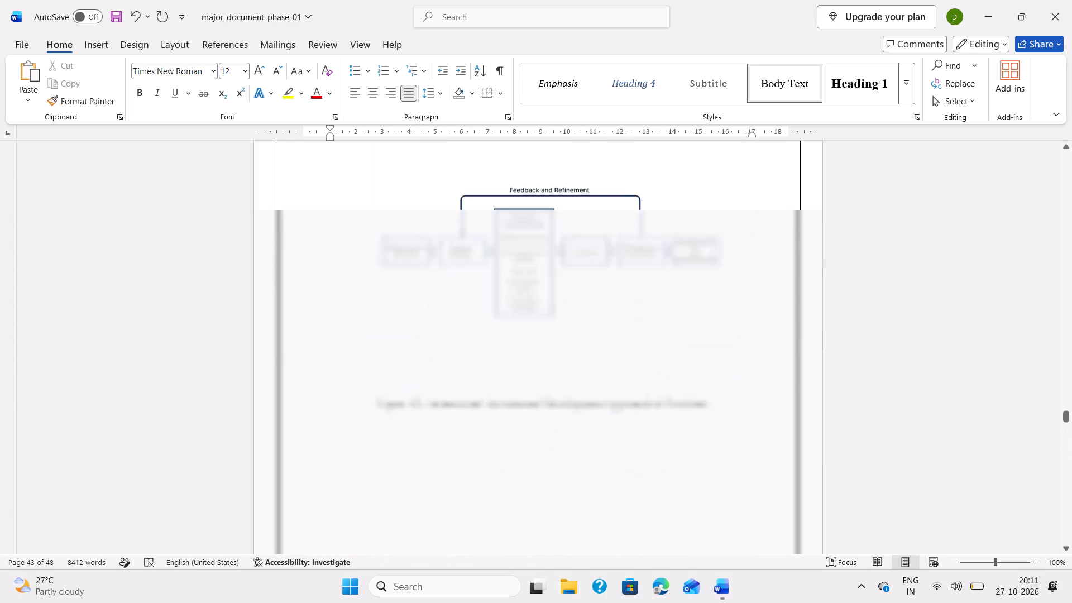
{"action": "scroll", "coordinate": [598, 391], "scroll_direction": "up", "scroll_amount": 5}
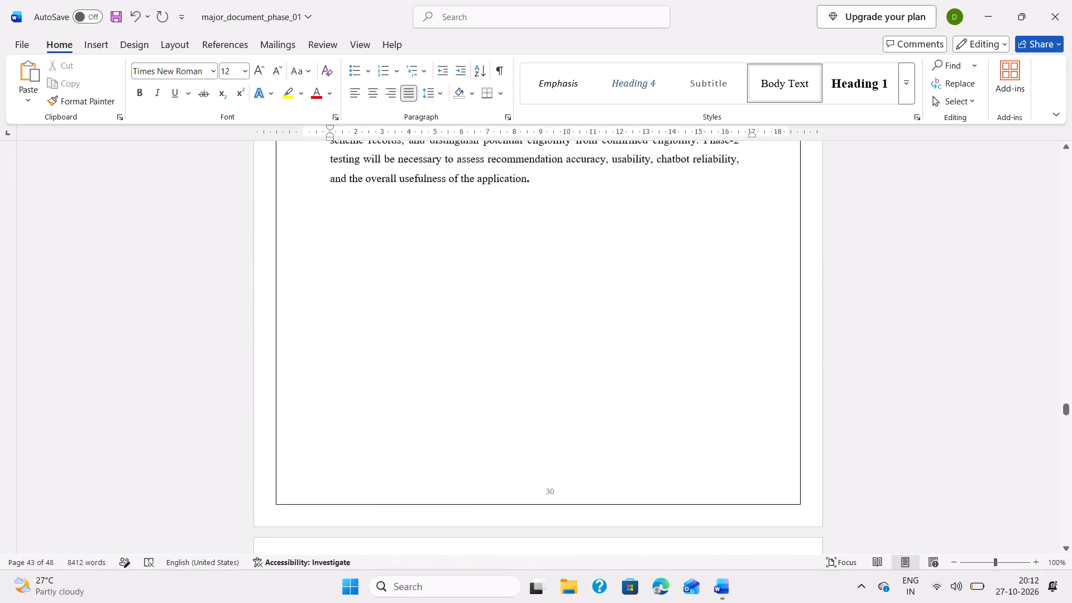
{"action": "scroll", "coordinate": [598, 391], "scroll_direction": "up", "scroll_amount": 6}
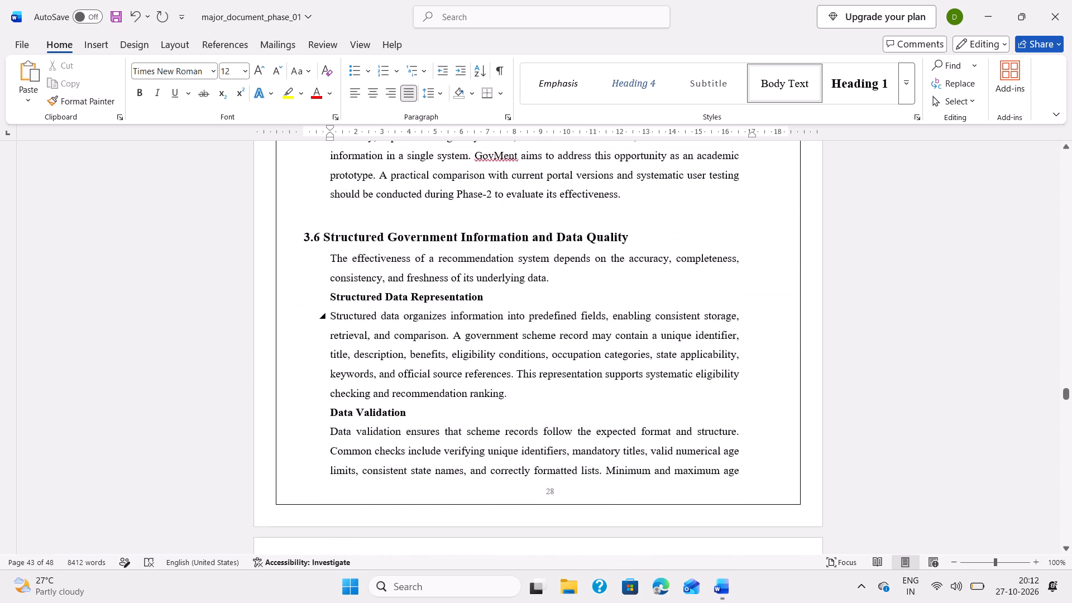
{"action": "scroll", "coordinate": [598, 391], "scroll_direction": "up", "scroll_amount": 4}
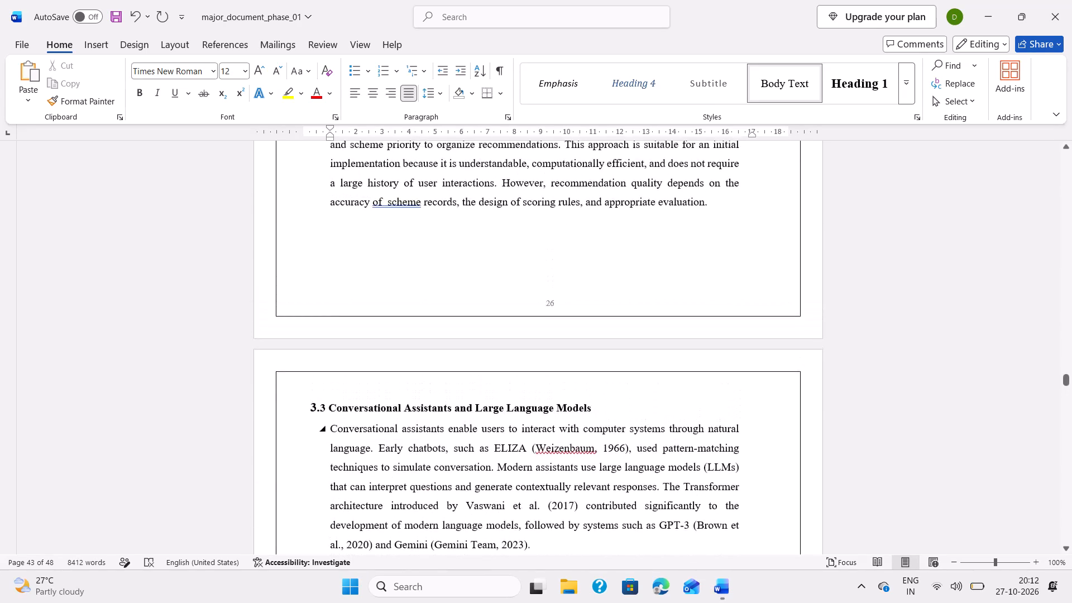
{"action": "scroll", "coordinate": [576, 441], "scroll_direction": "up", "scroll_amount": 5}
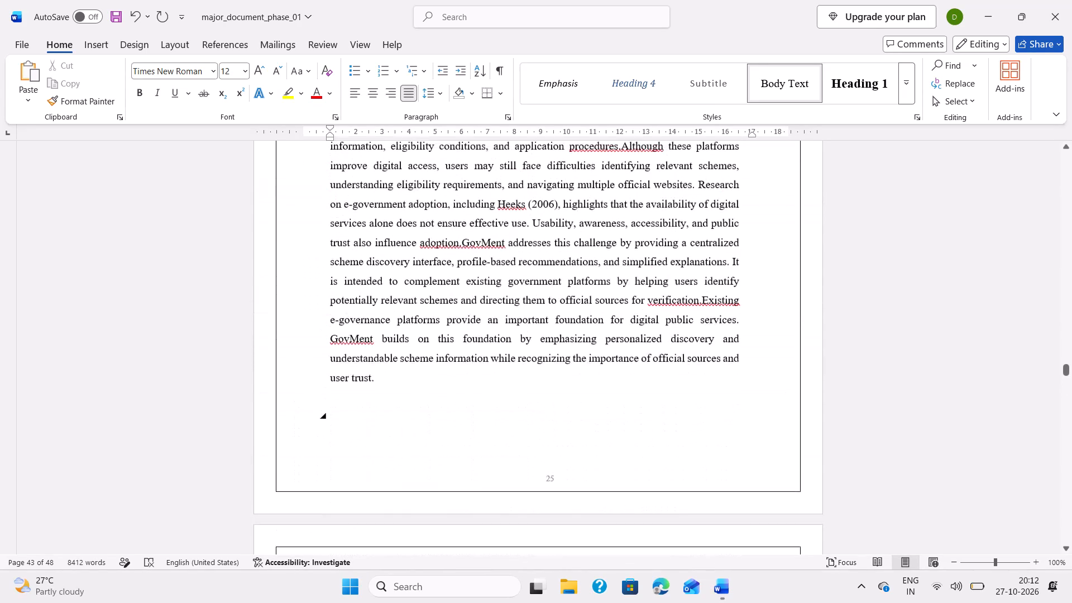
{"action": "scroll", "coordinate": [576, 441], "scroll_direction": "up", "scroll_amount": 6}
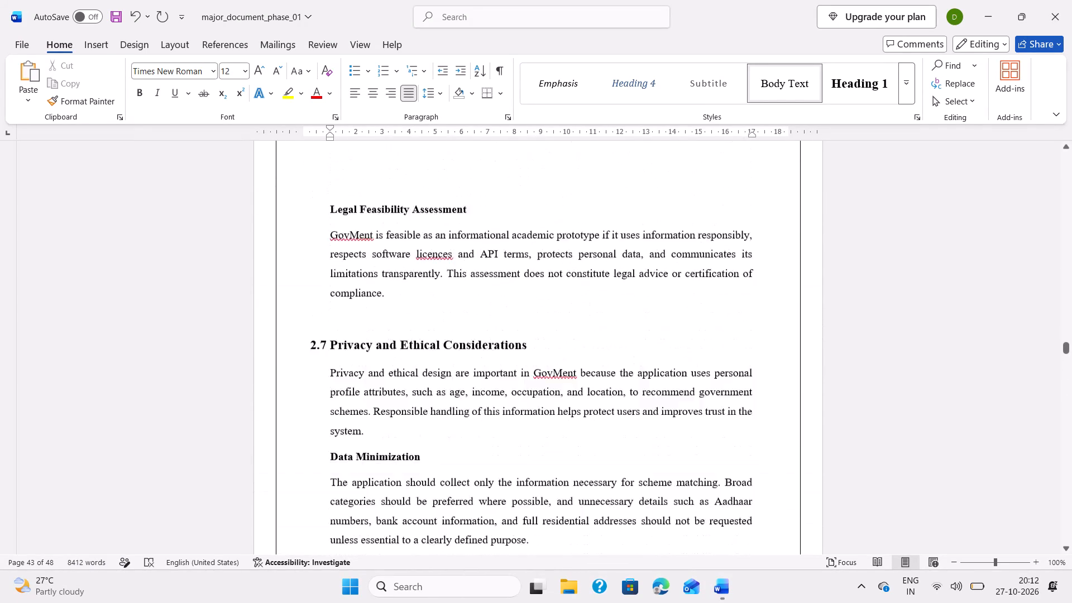
{"action": "scroll", "coordinate": [576, 441], "scroll_direction": "up", "scroll_amount": 6}
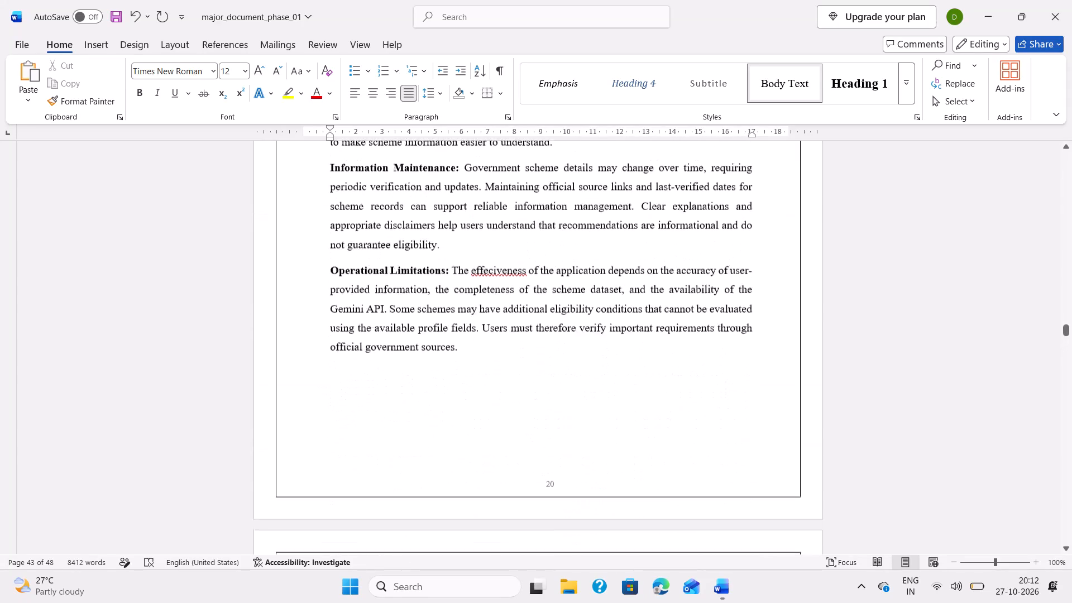
{"action": "scroll", "coordinate": [576, 441], "scroll_direction": "up", "scroll_amount": 6}
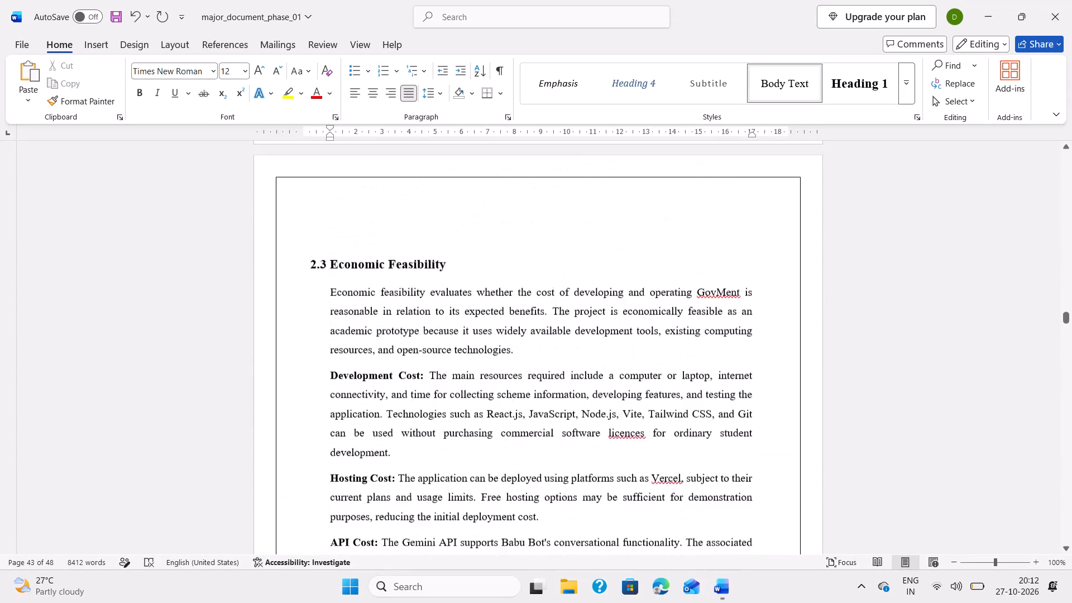
{"action": "scroll", "coordinate": [576, 441], "scroll_direction": "up", "scroll_amount": 6}
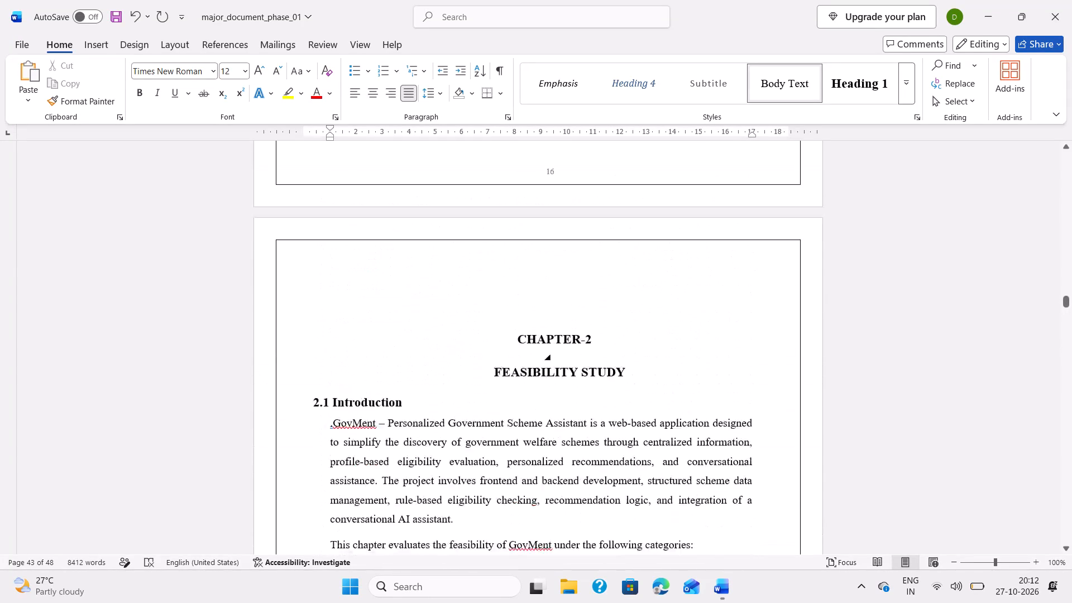
Delete the blank space directly above the CHAPTER-2 title on the Feasibility Study page.
{"action": "scroll", "coordinate": [576, 441], "scroll_direction": "up", "scroll_amount": 1}
{"action": "left_click", "coordinate": [535, 428]}
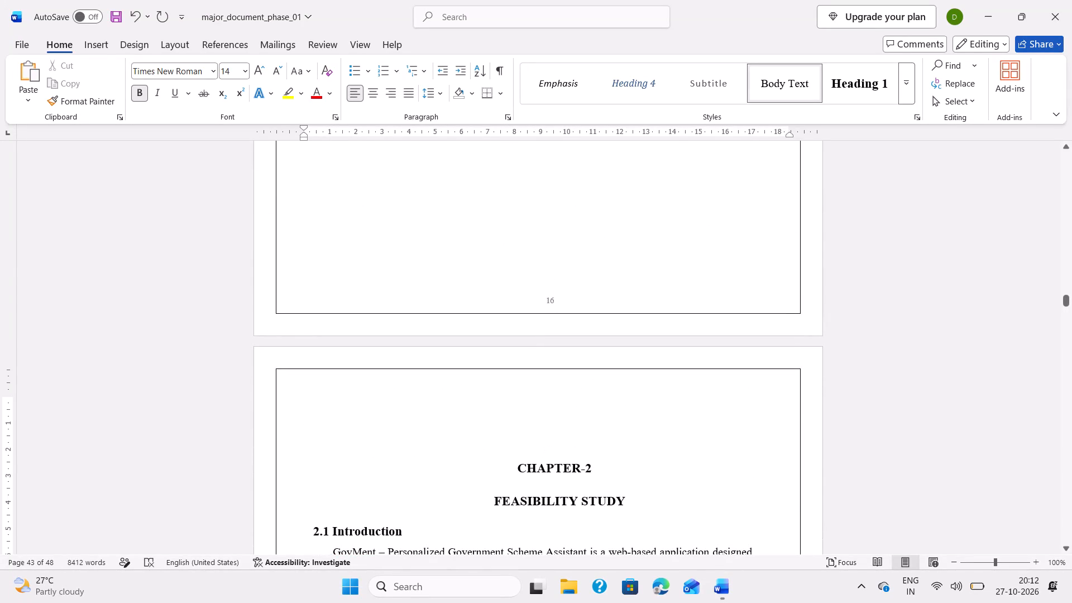
{"action": "left_click", "coordinate": [529, 442]}
{"action": "key", "text": "BackSpace"}
{"action": "key", "text": "BackSpace"}
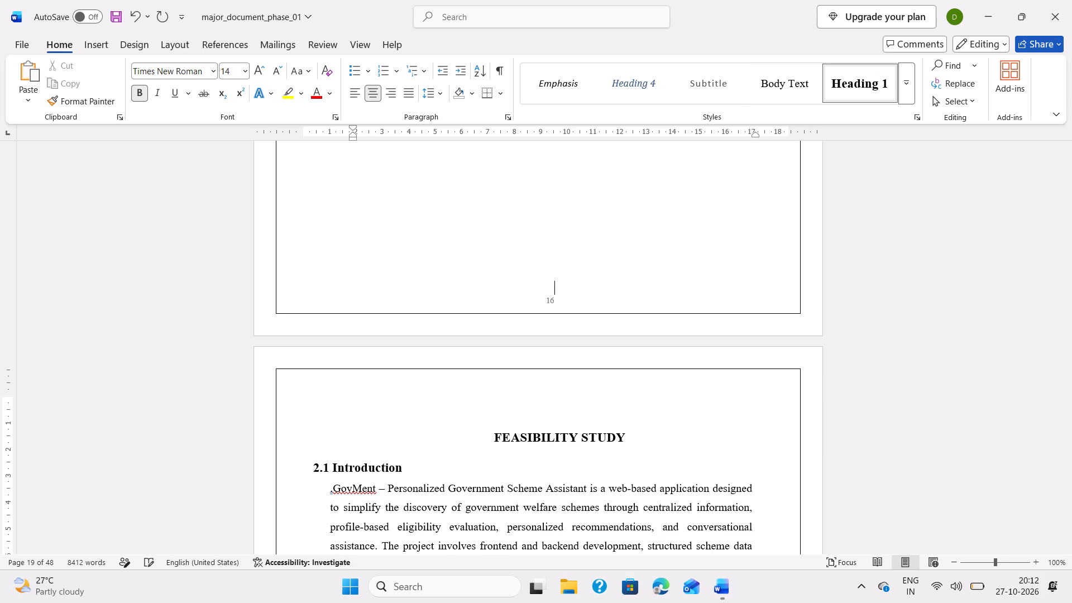
Review the page layout backwards through Chapter 1, from the chapter summaries to 1.2 Background of the Project.
{"action": "scroll", "coordinate": [634, 391], "scroll_direction": "up", "scroll_amount": 1}
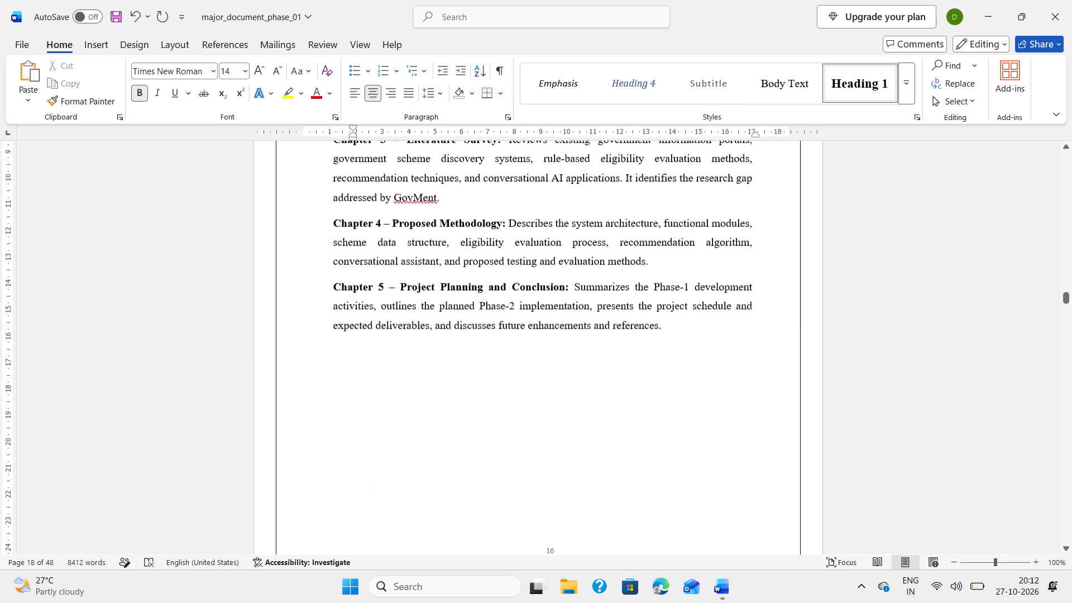
{"action": "scroll", "coordinate": [634, 391], "scroll_direction": "up", "scroll_amount": 4}
{"action": "scroll", "coordinate": [596, 441], "scroll_direction": "up", "scroll_amount": 1}
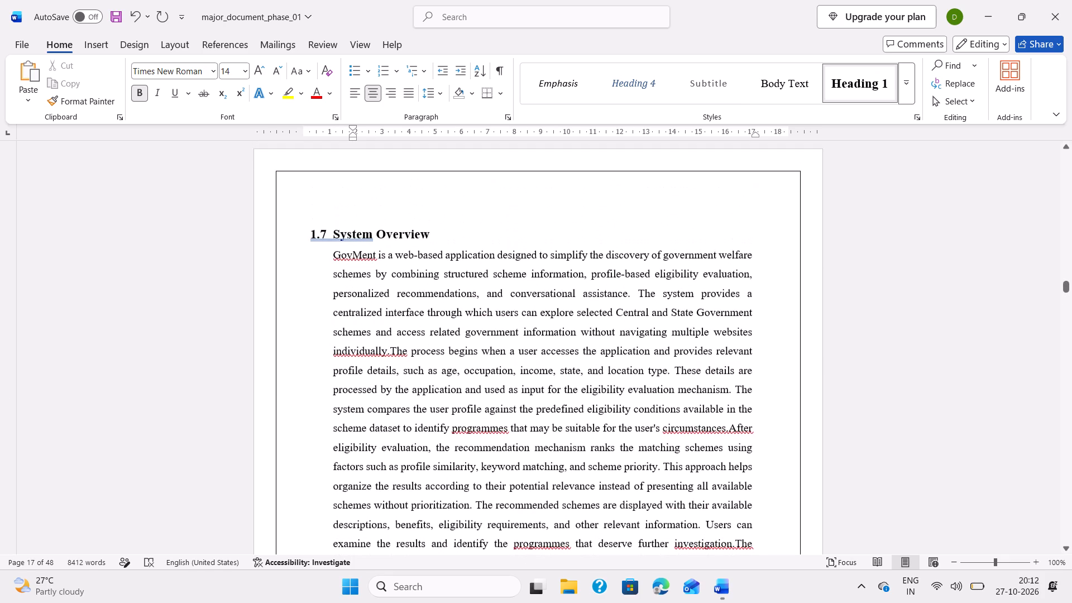
{"action": "scroll", "coordinate": [525, 441], "scroll_direction": "up", "scroll_amount": 1}
{"action": "scroll", "coordinate": [627, 369], "scroll_direction": "up", "scroll_amount": 2}
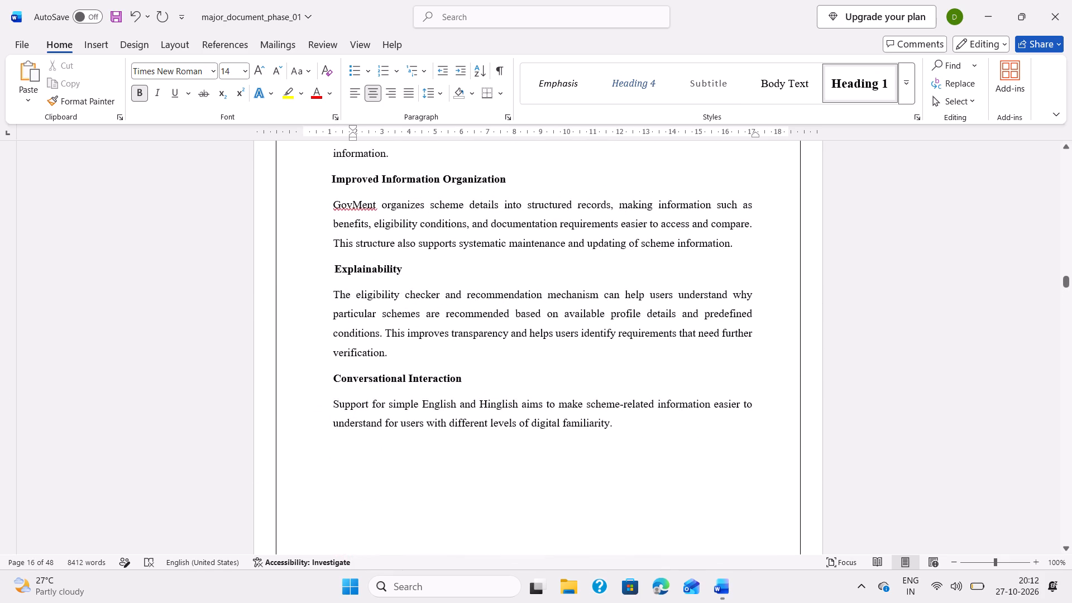
{"action": "scroll", "coordinate": [594, 463], "scroll_direction": "up", "scroll_amount": 7}
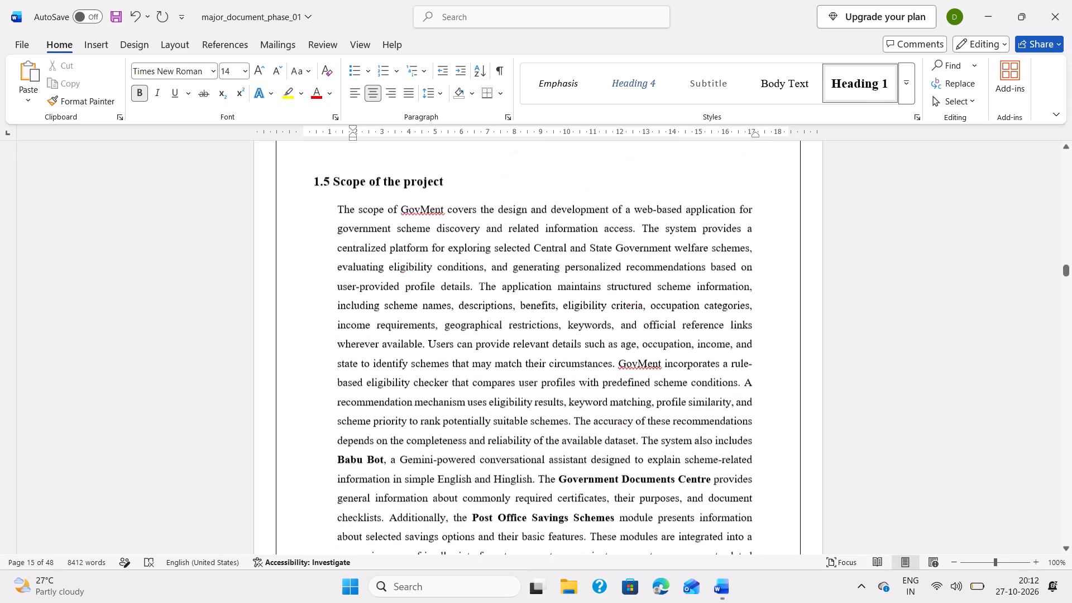
{"action": "scroll", "coordinate": [594, 463], "scroll_direction": "up", "scroll_amount": 2}
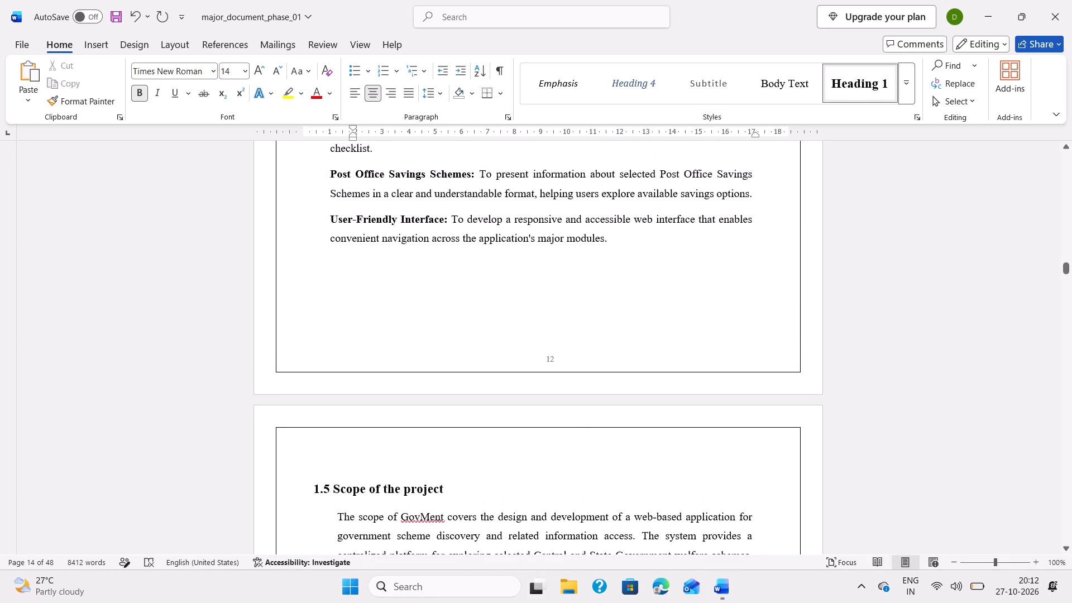
{"action": "scroll", "coordinate": [580, 427], "scroll_direction": "up", "scroll_amount": 2}
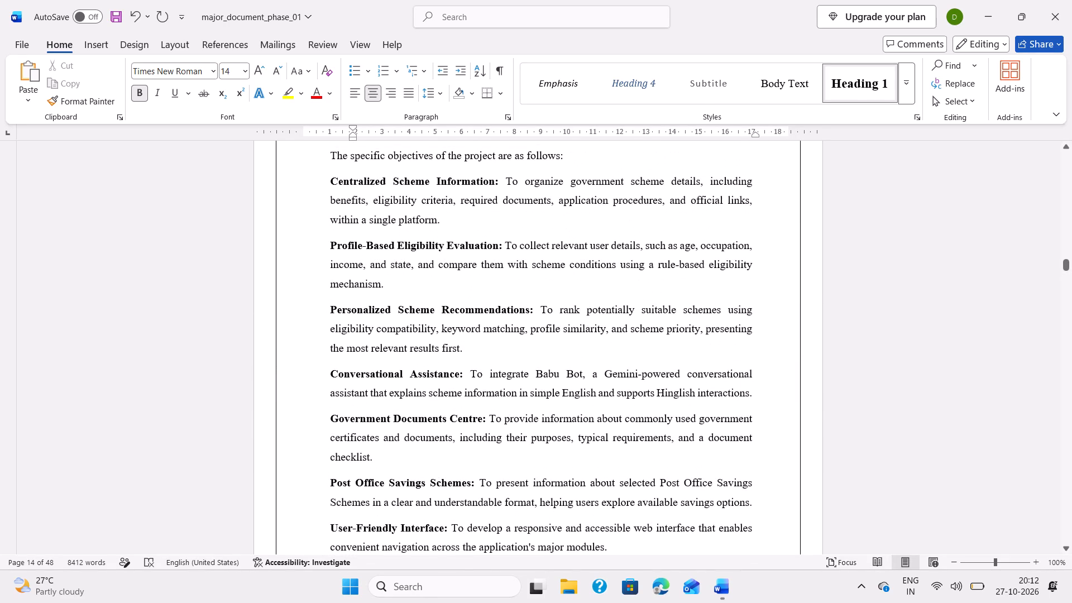
{"action": "scroll", "coordinate": [560, 446], "scroll_direction": "up", "scroll_amount": 6}
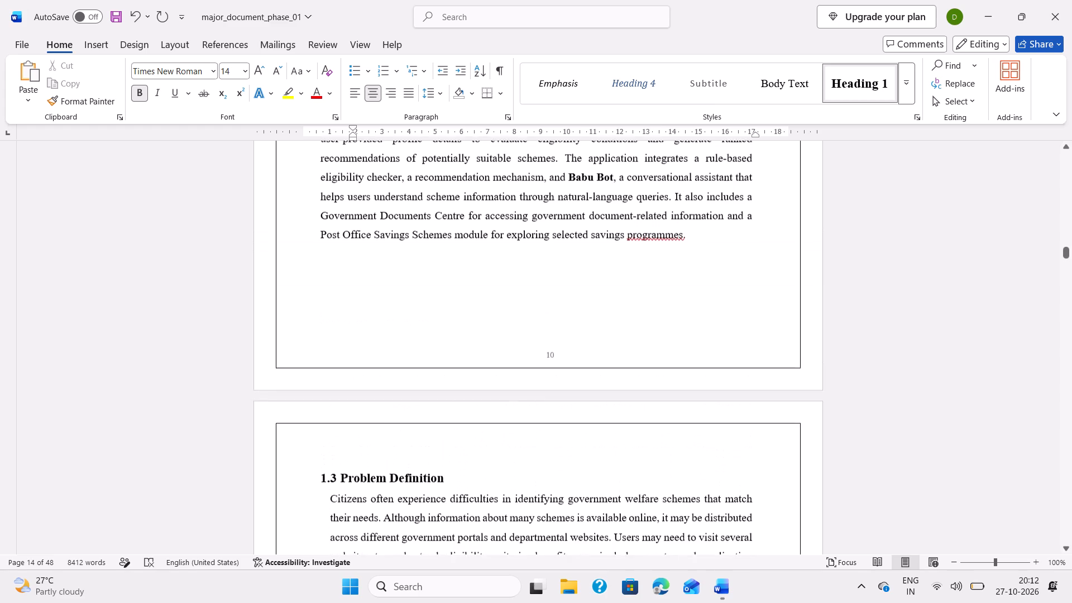
{"action": "scroll", "coordinate": [560, 446], "scroll_direction": "up", "scroll_amount": 1}
{"action": "scroll", "coordinate": [513, 419], "scroll_direction": "up", "scroll_amount": 1}
{"action": "scroll", "coordinate": [575, 411], "scroll_direction": "up", "scroll_amount": 1}
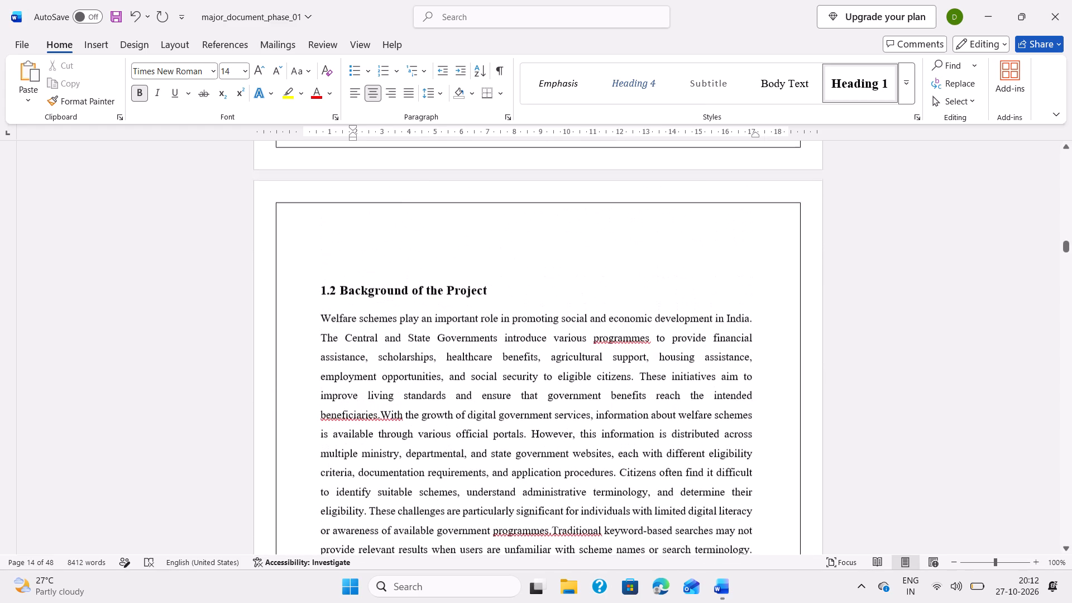
Delete the blank lines above the 1.2 Background of the Project heading so it starts at the top of its page.
{"action": "scroll", "coordinate": [551, 378], "scroll_direction": "up", "scroll_amount": 1}
{"action": "left_click", "coordinate": [407, 358]}
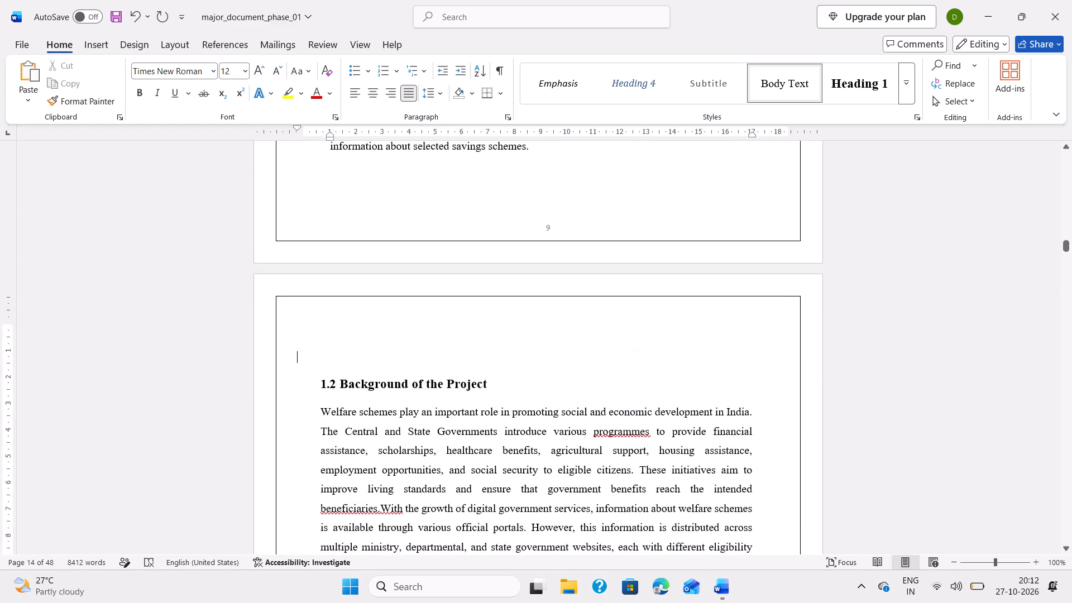
{"action": "key", "text": "Down"}
{"action": "key", "text": "Up"}
{"action": "key", "text": "BackSpace"}
{"action": "key", "text": "BackSpace"}
{"action": "key", "text": "BackSpace"}
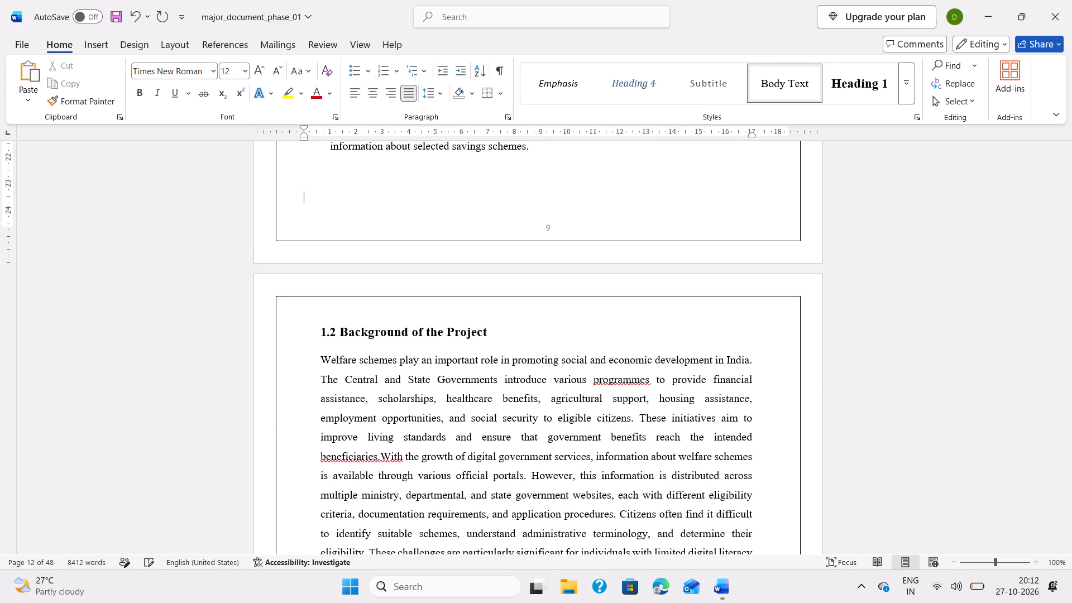
Review the pages backwards from the start of Chapter 1 through the front matter to the Certificate page.
{"action": "scroll", "coordinate": [482, 358], "scroll_direction": "up", "scroll_amount": 1}
{"action": "scroll", "coordinate": [577, 336], "scroll_direction": "up", "scroll_amount": 1}
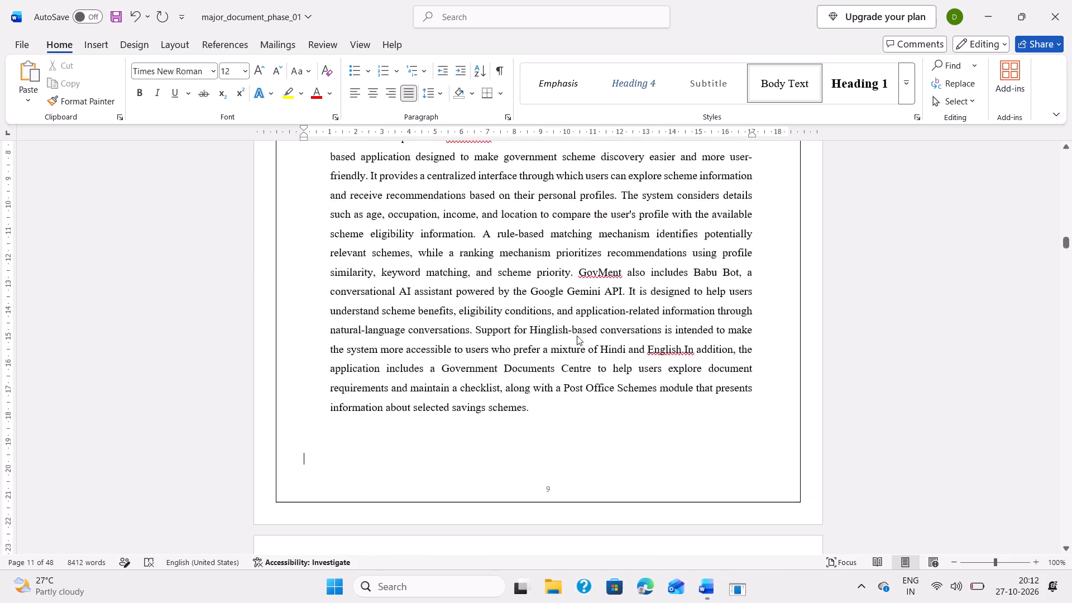
{"action": "scroll", "coordinate": [577, 336], "scroll_direction": "up", "scroll_amount": 1}
{"action": "left_click", "coordinate": [587, 320]}
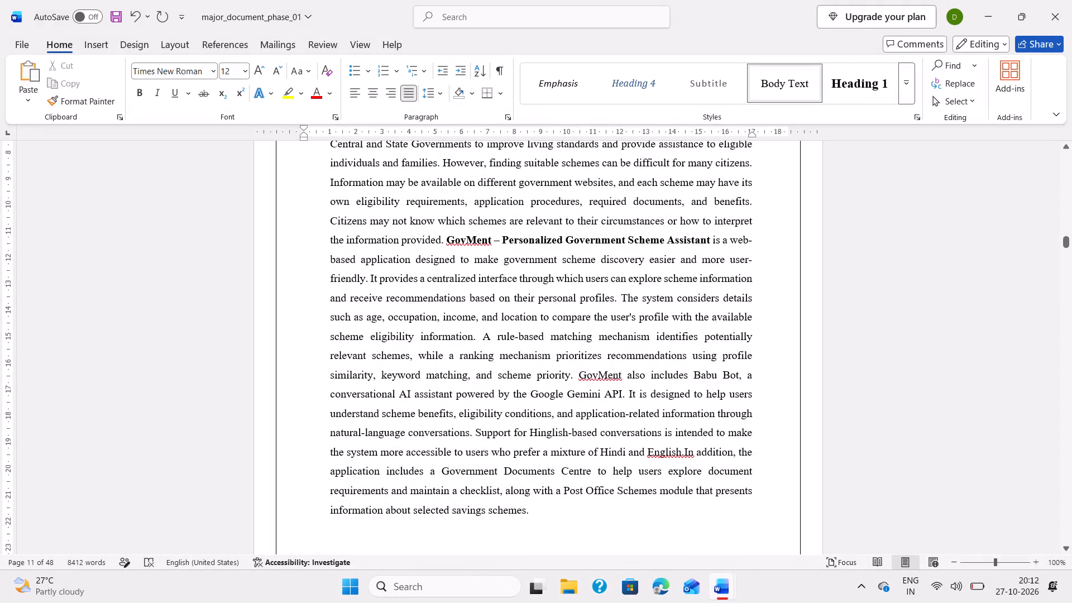
{"action": "scroll", "coordinate": [587, 320], "scroll_direction": "up", "scroll_amount": 20}
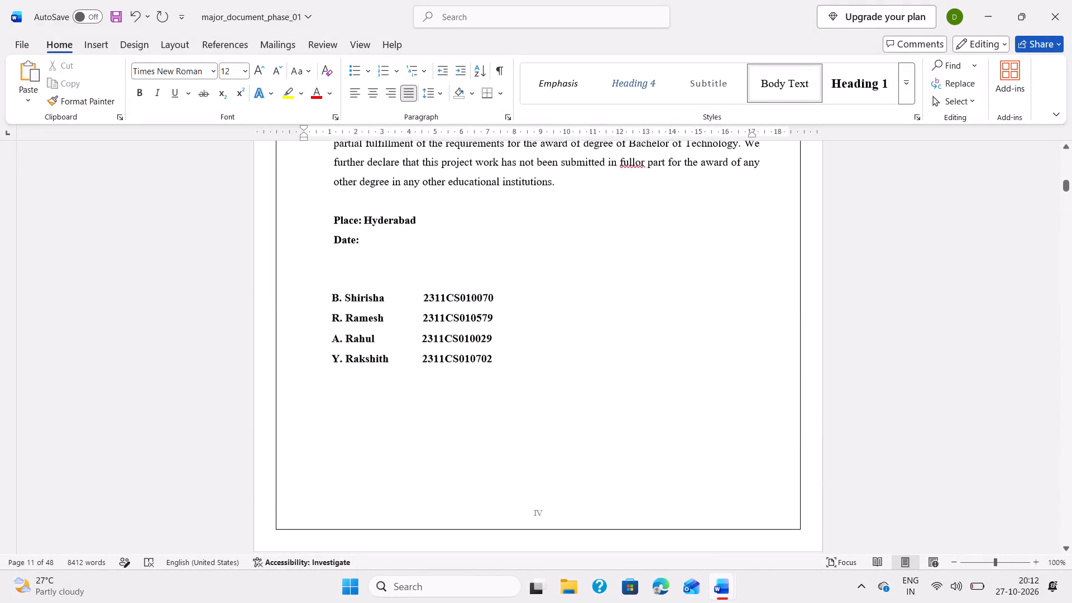
{"action": "scroll", "coordinate": [587, 320], "scroll_direction": "up", "scroll_amount": 2}
{"action": "left_click", "coordinate": [587, 320]}
{"action": "scroll", "coordinate": [587, 320], "scroll_direction": "down", "scroll_amount": 1}
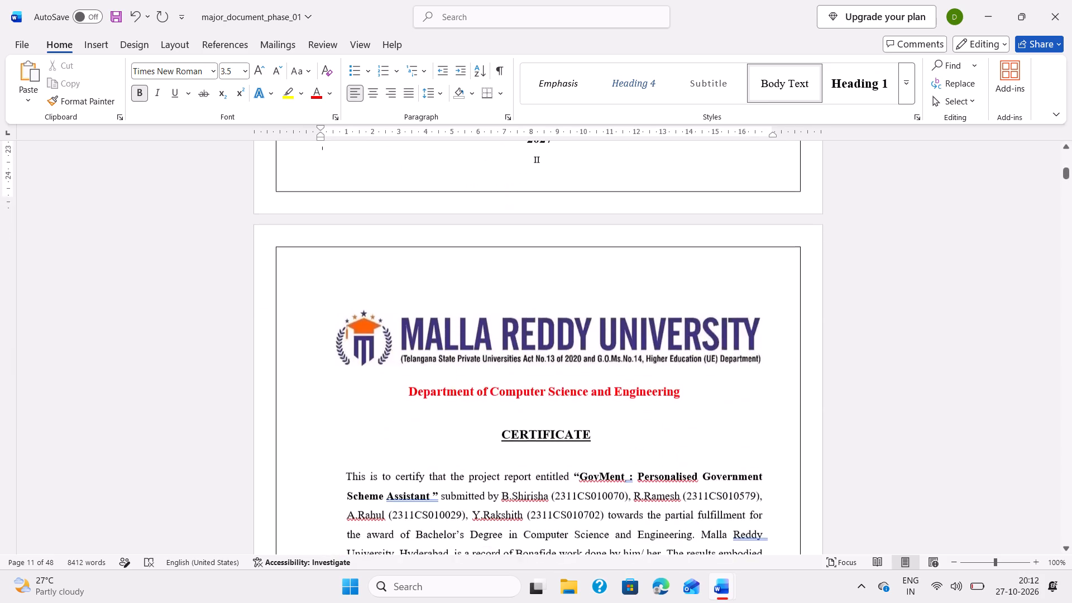
{"action": "scroll", "coordinate": [587, 320], "scroll_direction": "down", "scroll_amount": 2}
{"action": "scroll", "coordinate": [587, 320], "scroll_direction": "up", "scroll_amount": 4}
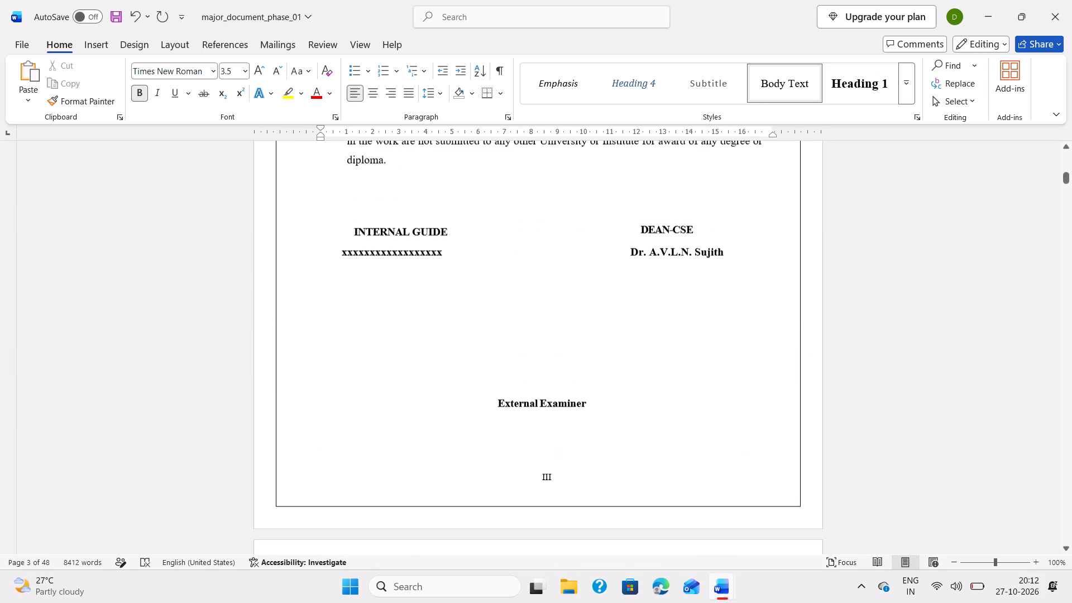
{"action": "scroll", "coordinate": [587, 320], "scroll_direction": "up", "scroll_amount": 1}
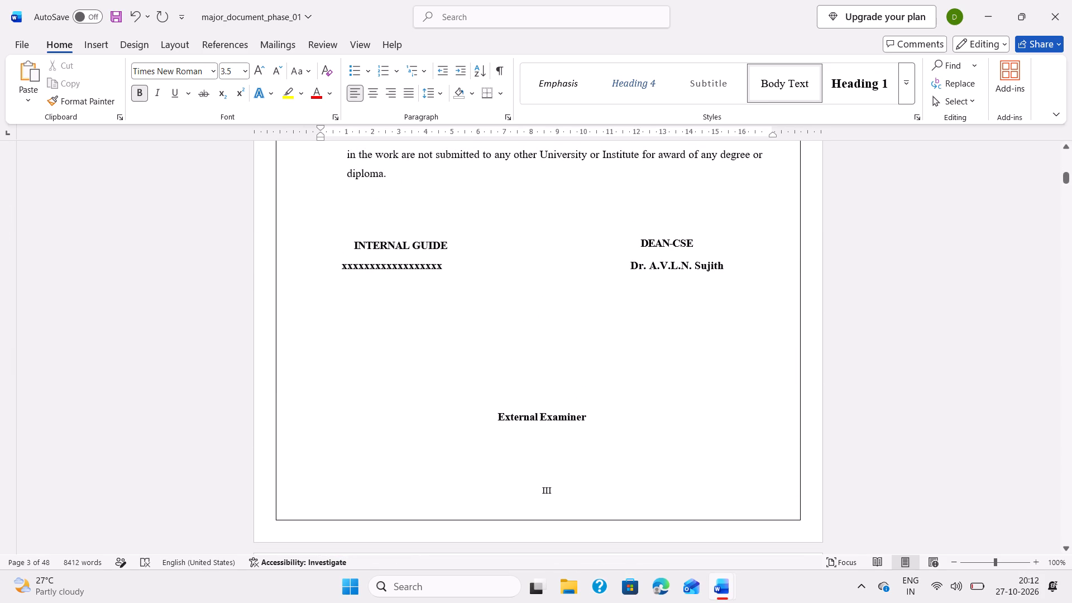
Check the layout of the Acknowledgement page and the blank page that follows it.
{"action": "scroll", "coordinate": [587, 320], "scroll_direction": "down", "scroll_amount": 7}
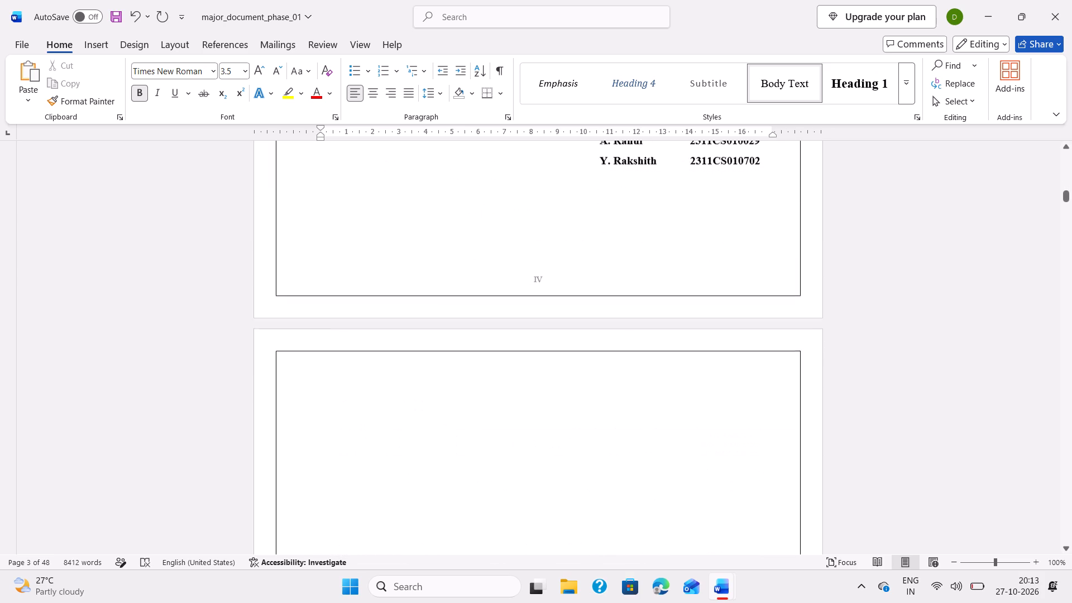
{"action": "scroll", "coordinate": [587, 320], "scroll_direction": "down", "scroll_amount": 1}
{"action": "scroll", "coordinate": [587, 320], "scroll_direction": "up", "scroll_amount": 4}
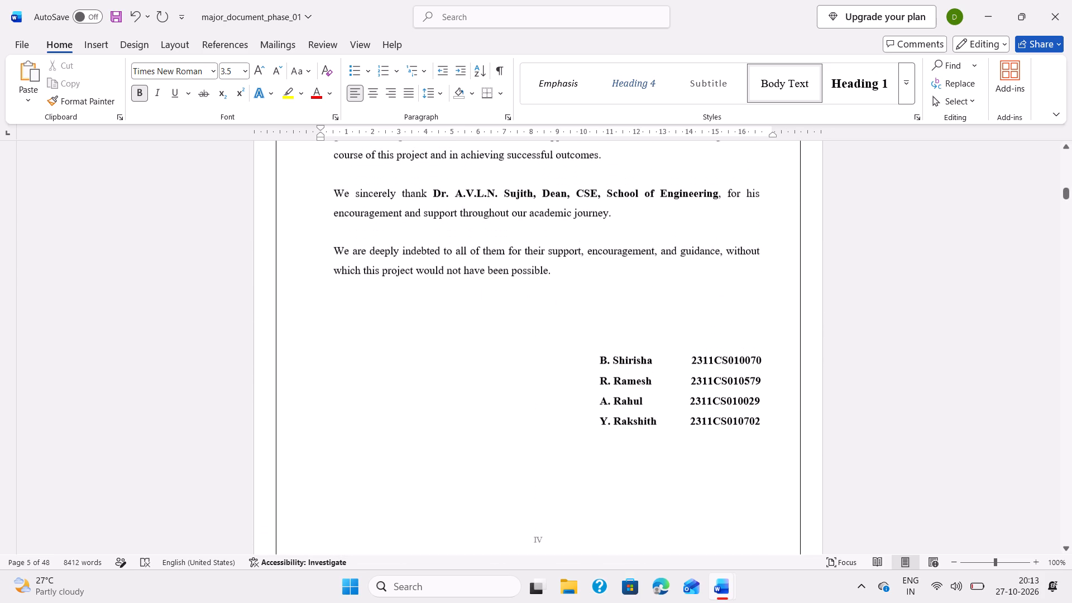
{"action": "scroll", "coordinate": [587, 320], "scroll_direction": "down", "scroll_amount": 2}
{"action": "scroll", "coordinate": [587, 320], "scroll_direction": "up", "scroll_amount": 4}
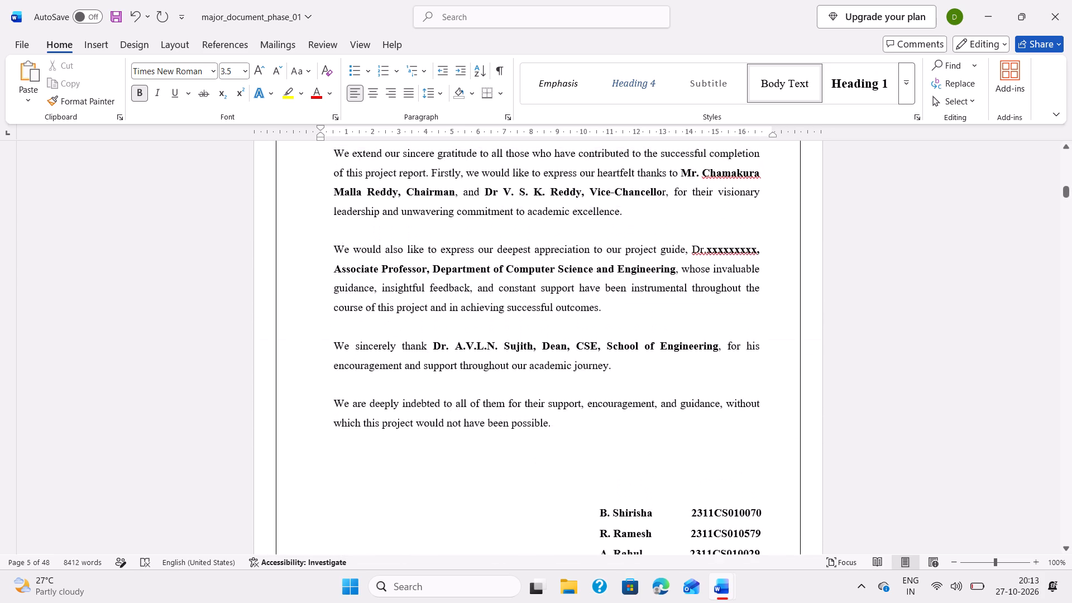
{"action": "scroll", "coordinate": [587, 320], "scroll_direction": "up", "scroll_amount": 2}
{"action": "scroll", "coordinate": [587, 320], "scroll_direction": "down", "scroll_amount": 3}
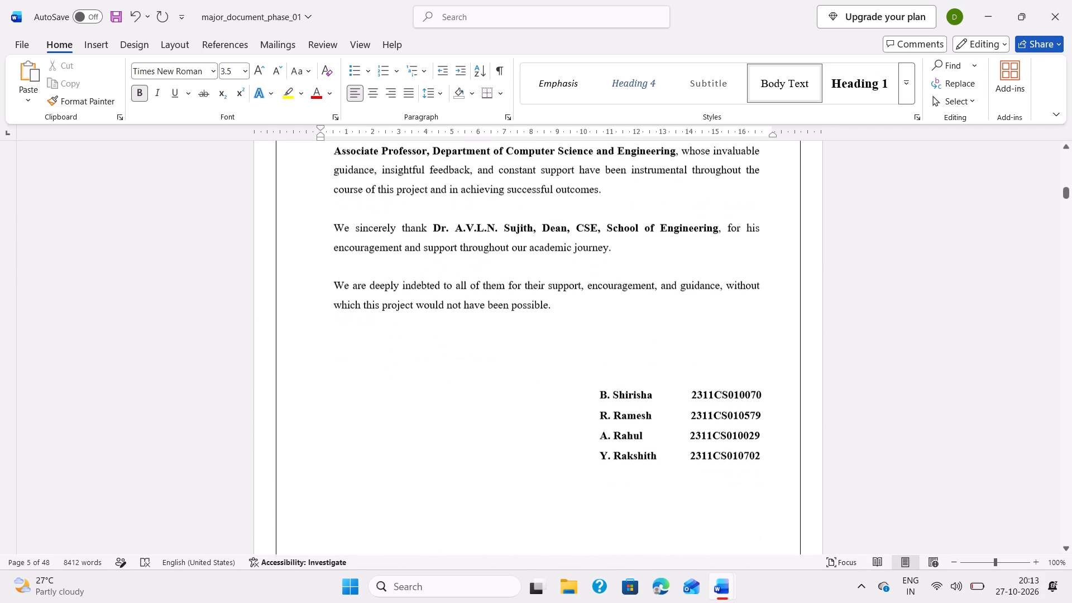
{"action": "scroll", "coordinate": [587, 320], "scroll_direction": "down", "scroll_amount": 3}
{"action": "scroll", "coordinate": [587, 320], "scroll_direction": "up", "scroll_amount": 3}
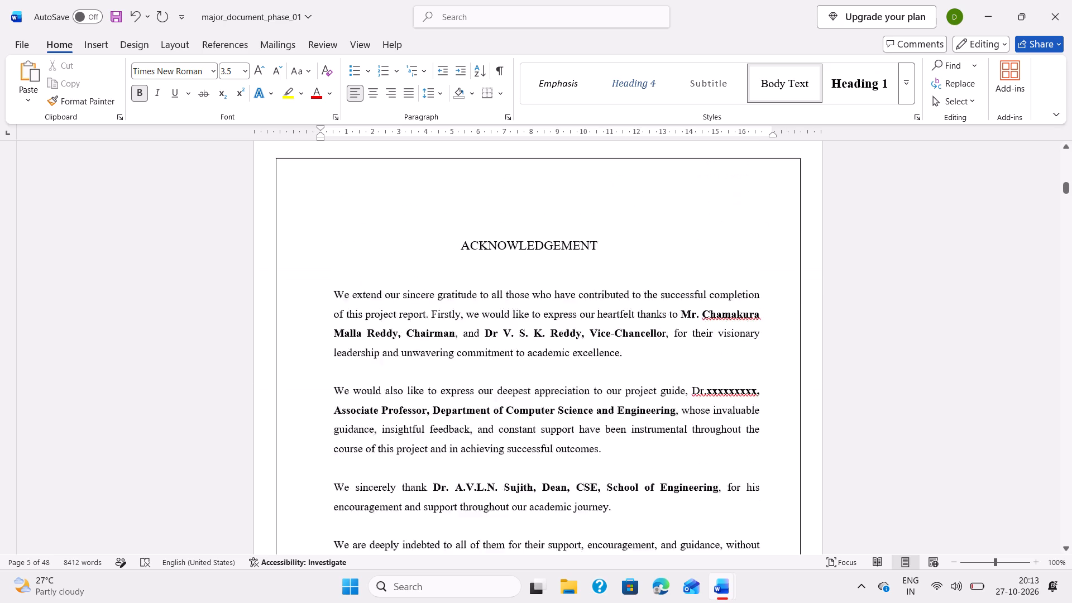
Examine the Certificate page's signature area, including the placeholder text box under INTERNAL GUIDE.
{"action": "scroll", "coordinate": [587, 320], "scroll_direction": "up", "scroll_amount": 8}
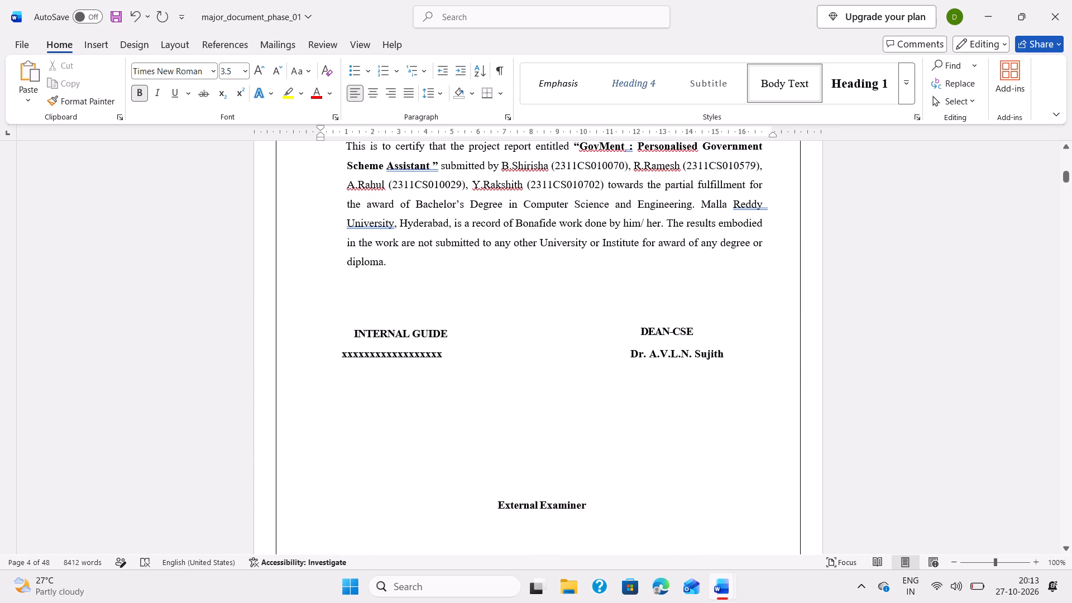
{"action": "scroll", "coordinate": [587, 320], "scroll_direction": "up", "scroll_amount": 1}
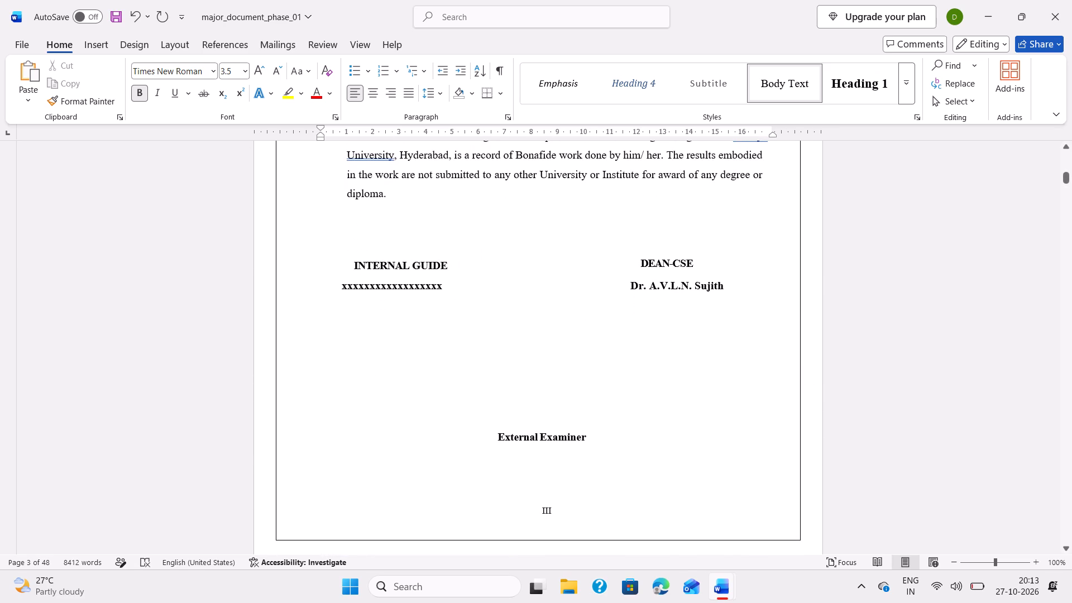
{"action": "left_click", "coordinate": [341, 287]}
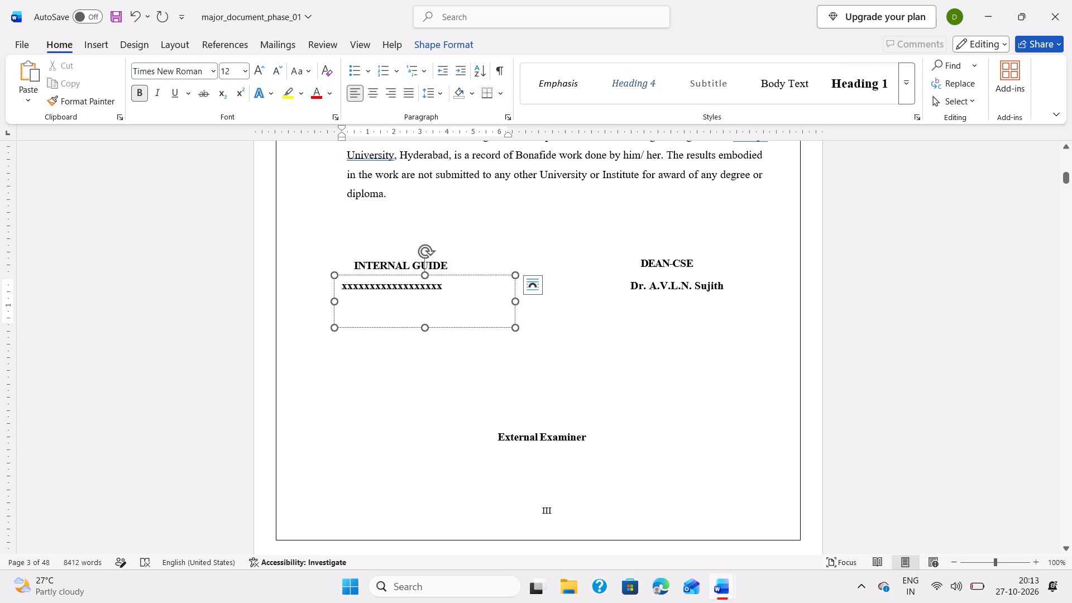
{"action": "left_click", "coordinate": [896, 392]}
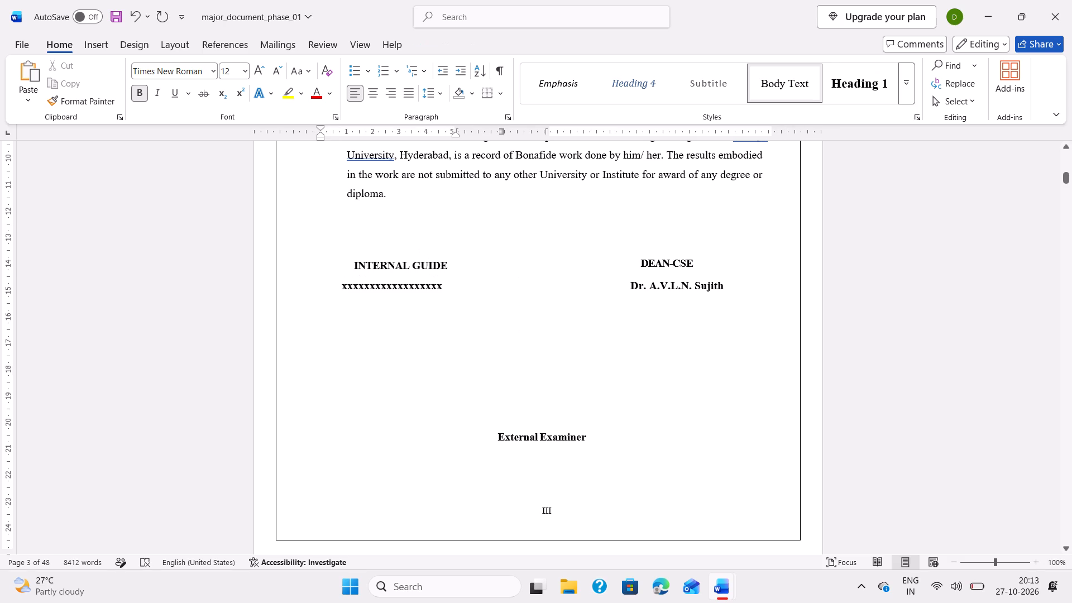
Check the spacing of the pages from the declaration through the Acknowledgement and blank page V to the Abstract.
{"action": "scroll", "coordinate": [784, 388], "scroll_direction": "down", "scroll_amount": 6}
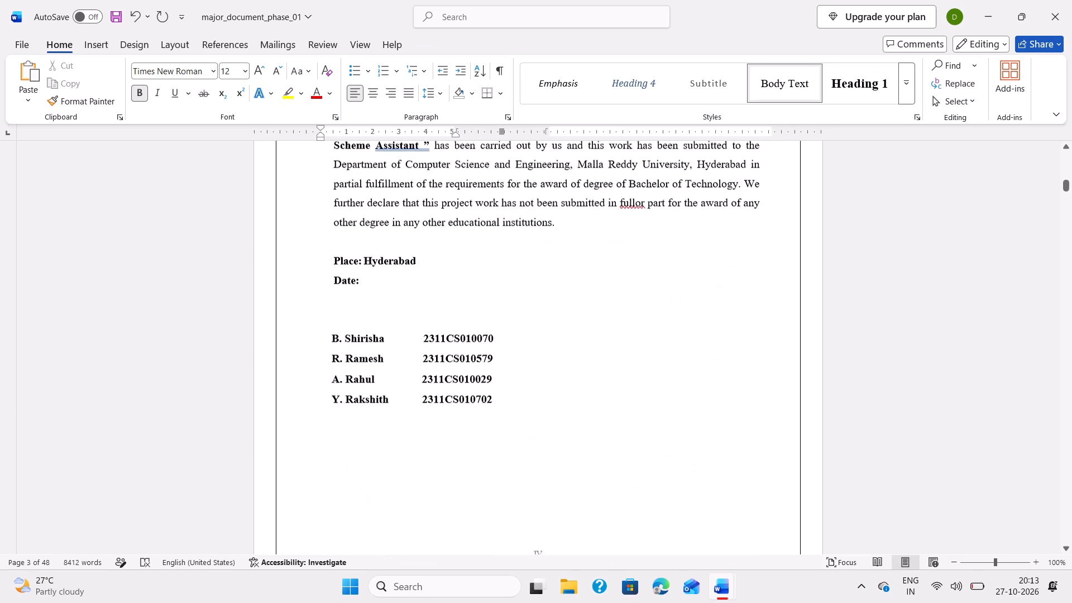
{"action": "scroll", "coordinate": [784, 388], "scroll_direction": "down", "scroll_amount": 4}
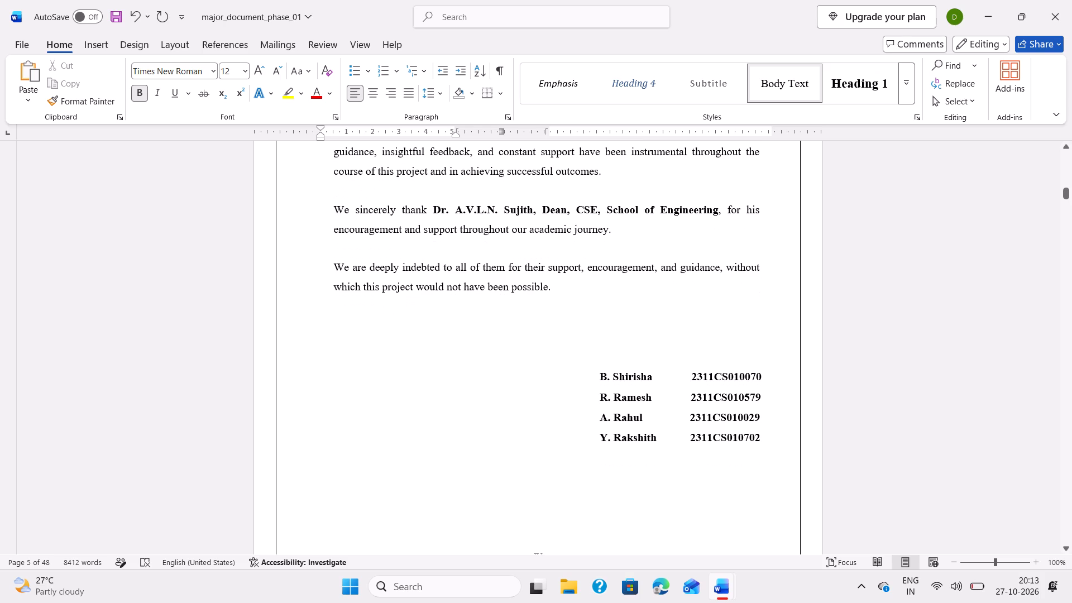
{"action": "scroll", "coordinate": [749, 320], "scroll_direction": "down", "scroll_amount": 8}
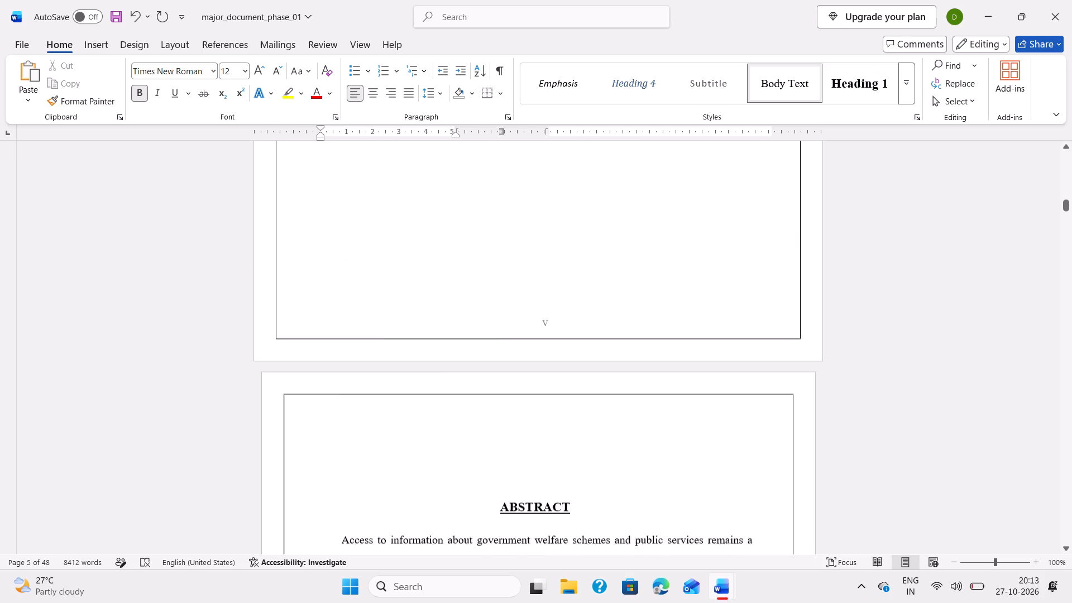
{"action": "scroll", "coordinate": [693, 298], "scroll_direction": "up", "scroll_amount": 2}
{"action": "scroll", "coordinate": [693, 298], "scroll_direction": "down", "scroll_amount": 1}
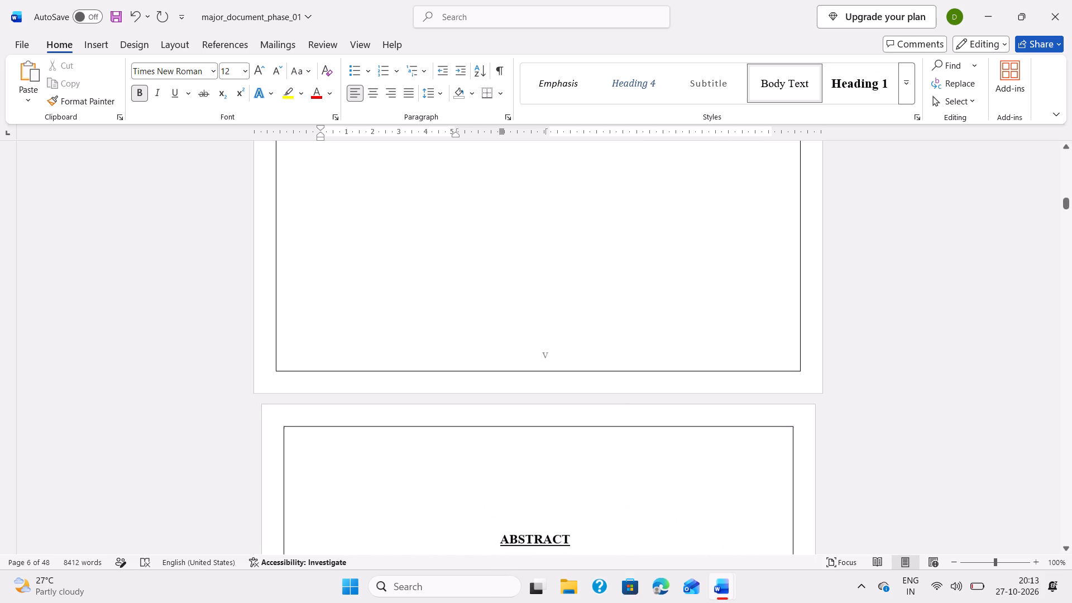
{"action": "scroll", "coordinate": [693, 298], "scroll_direction": "up", "scroll_amount": 1}
{"action": "scroll", "coordinate": [620, 366], "scroll_direction": "down", "scroll_amount": 2}
Try to remove the blank page between the Acknowledgement and the Abstract by deleting backwards from its empty area.
{"action": "left_click", "coordinate": [484, 287]}
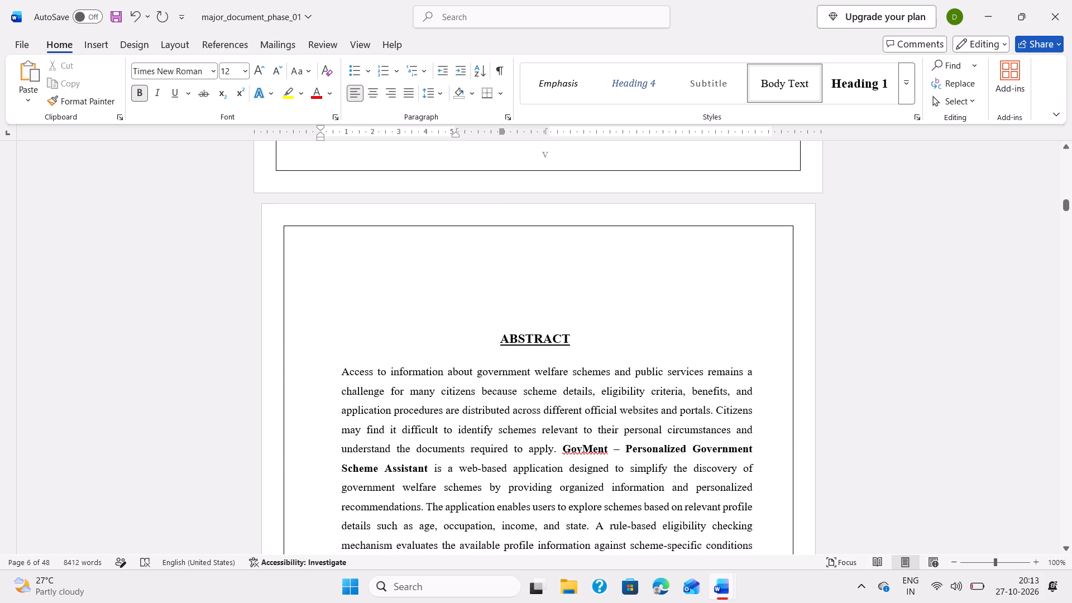
{"action": "key", "text": "BackSpace"}
{"action": "key", "text": "BackSpace"}
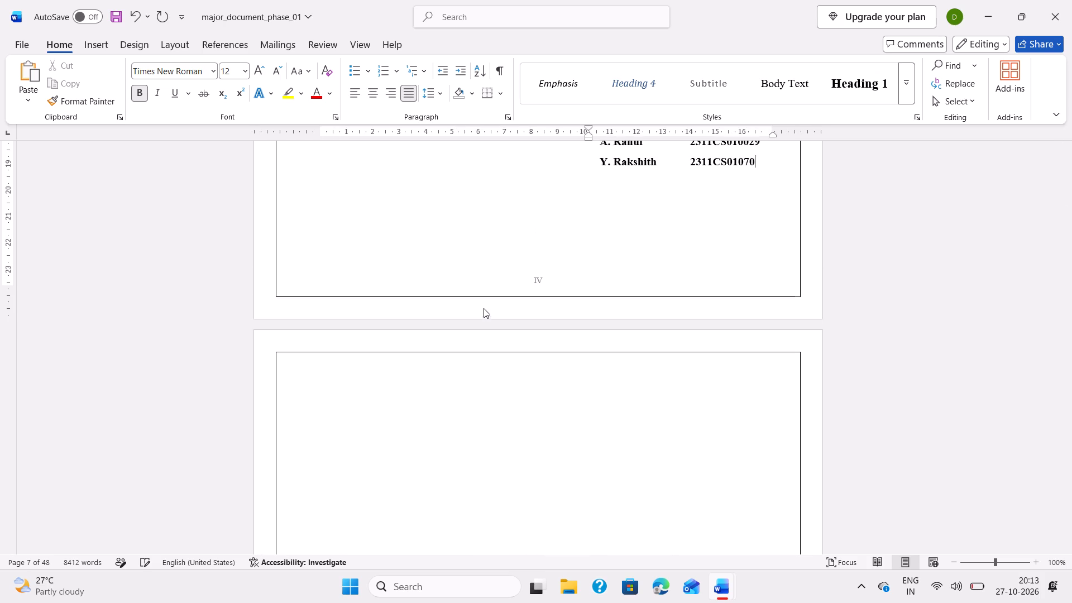
Delete the empty lines above the ABSTRACT heading at the top of the Abstract page.
{"action": "scroll", "coordinate": [484, 308], "scroll_direction": "up", "scroll_amount": 1}
{"action": "scroll", "coordinate": [484, 308], "scroll_direction": "down", "scroll_amount": 3}
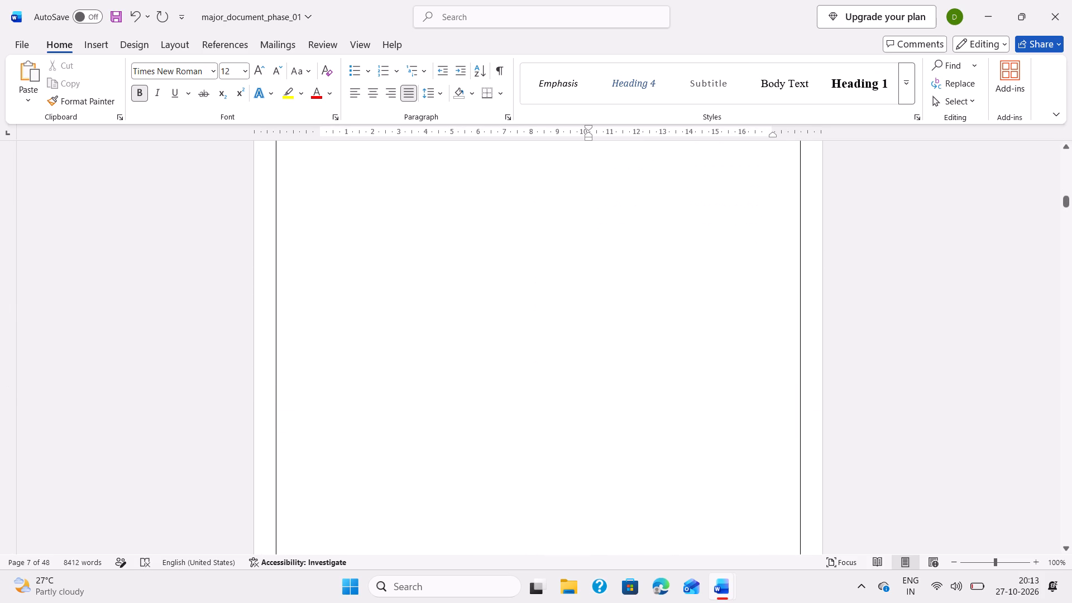
{"action": "scroll", "coordinate": [484, 308], "scroll_direction": "down", "scroll_amount": 2}
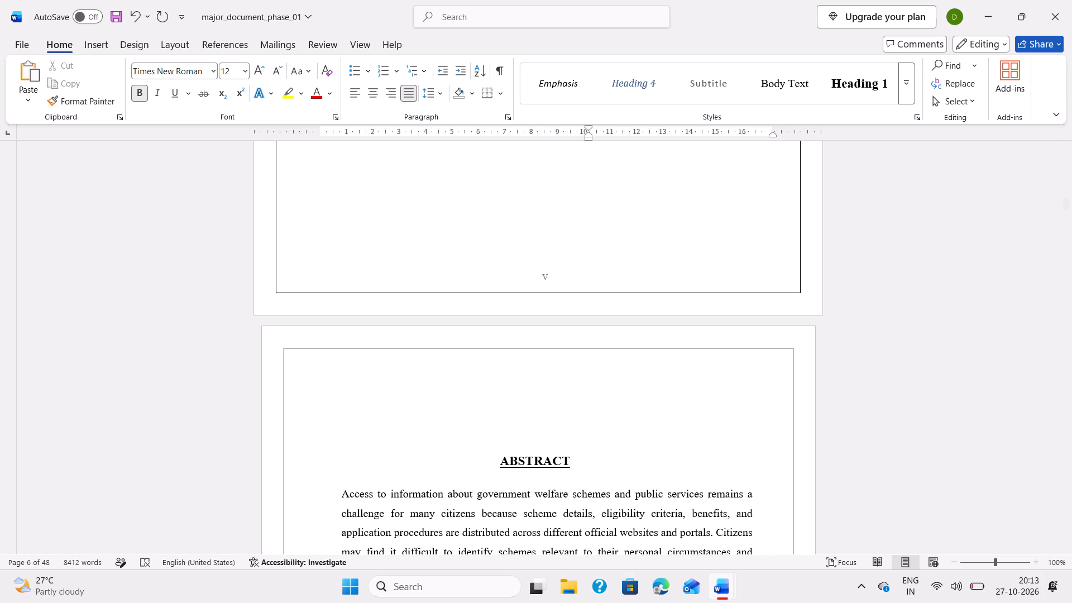
{"action": "left_click", "coordinate": [494, 441]}
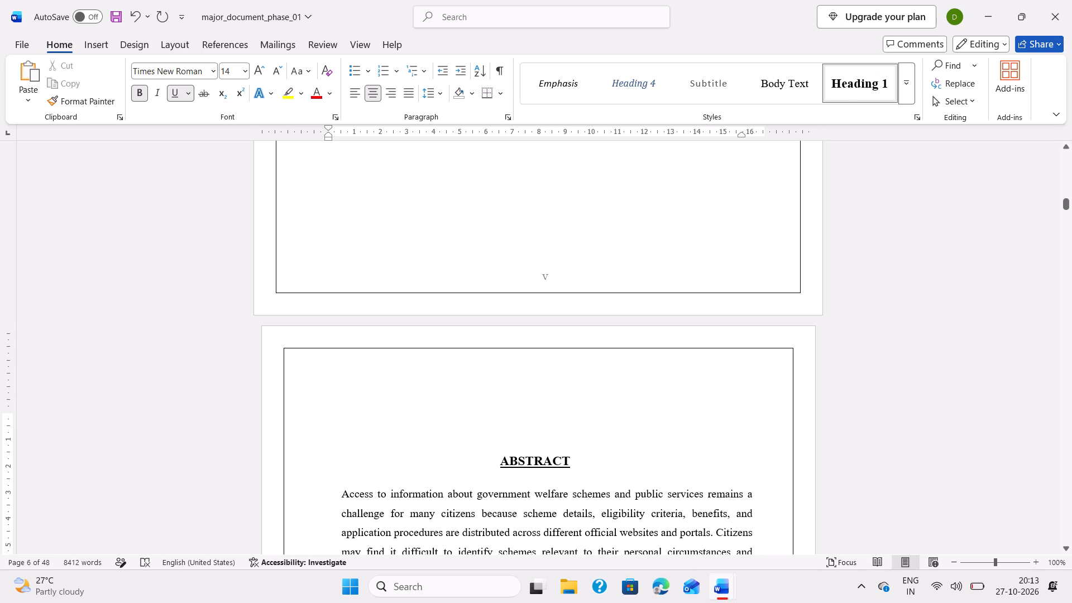
{"action": "double_click", "coordinate": [543, 406]}
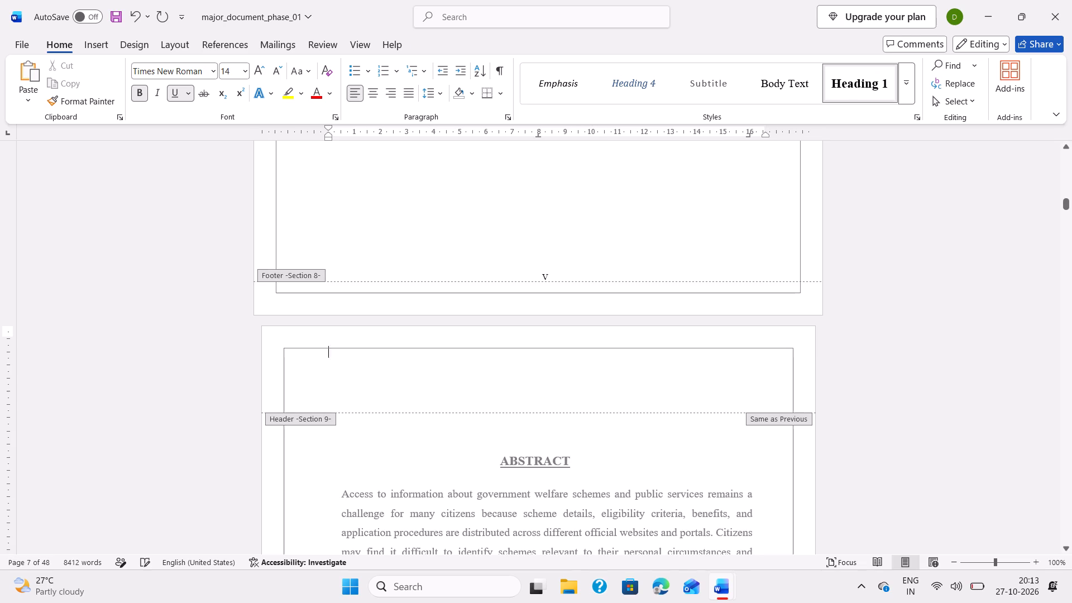
{"action": "left_click", "coordinate": [528, 439]}
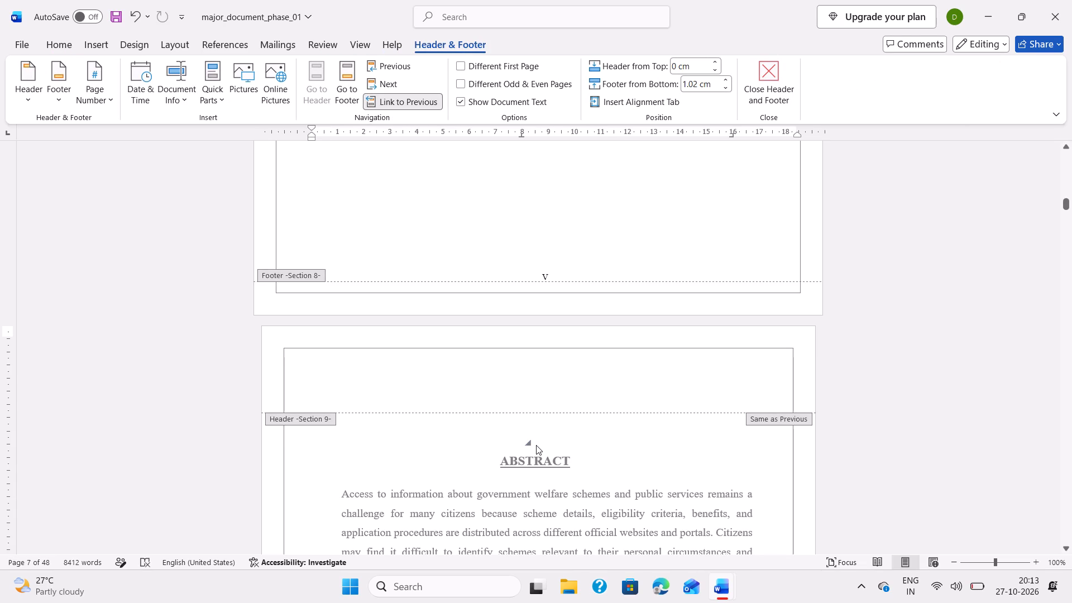
{"action": "left_click", "coordinate": [536, 445]}
{"action": "double_click", "coordinate": [535, 435]}
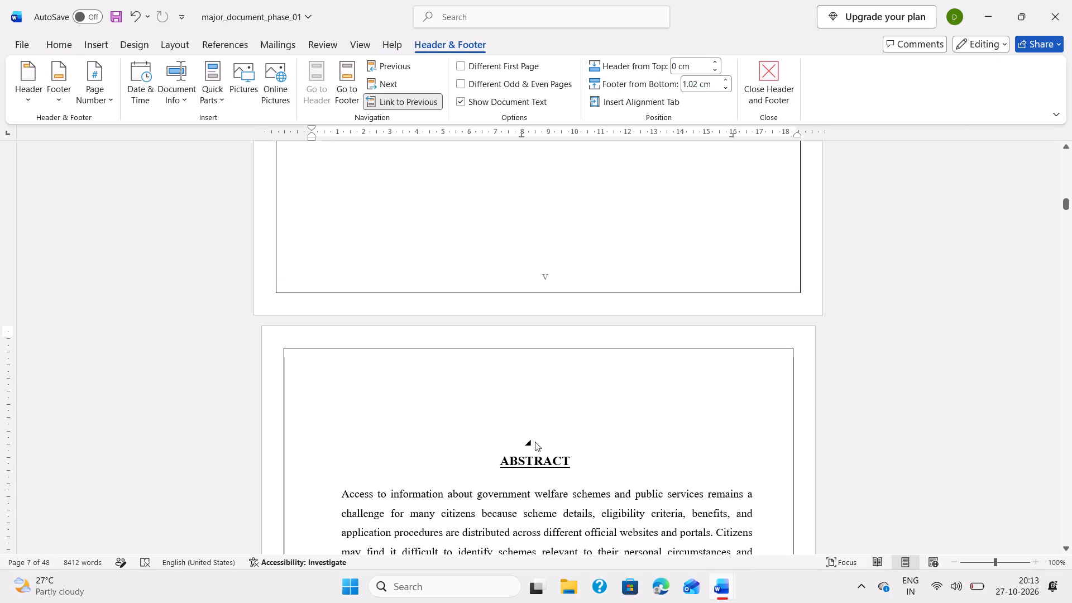
{"action": "left_click", "coordinate": [535, 442]}
{"action": "key", "text": "BackSpace"}
{"action": "key", "text": "BackSpace"}
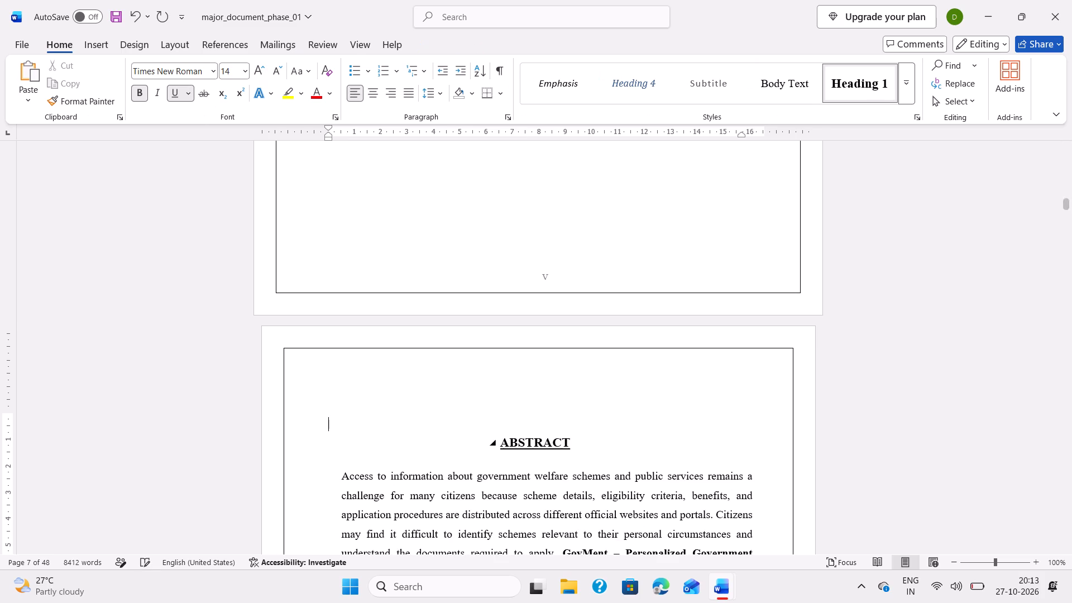
{"action": "key", "text": "BackSpace"}
{"action": "scroll", "coordinate": [569, 406], "scroll_direction": "down", "scroll_amount": 1}
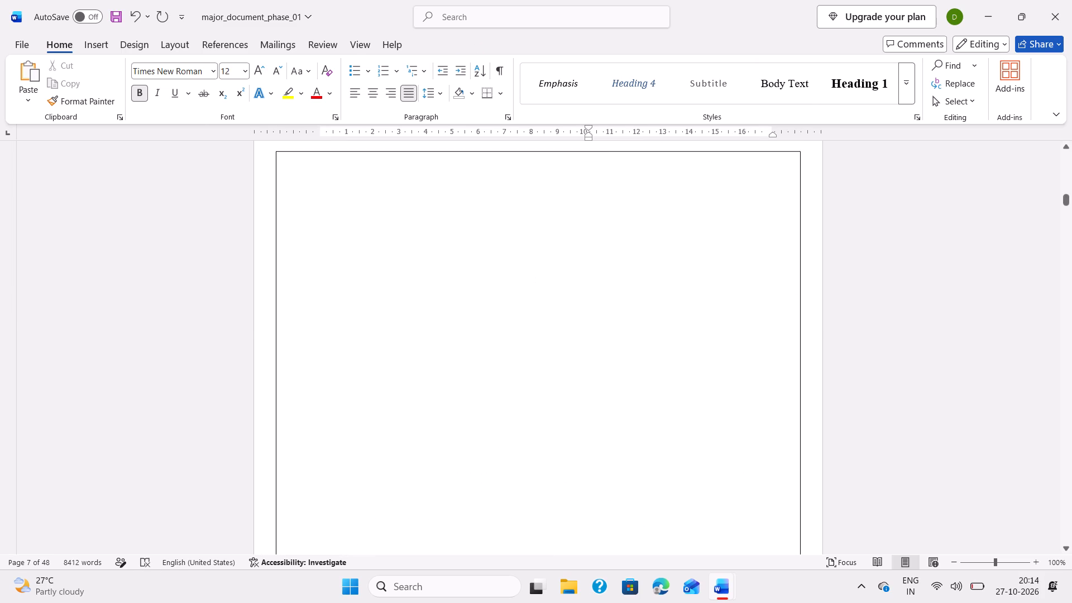
{"action": "scroll", "coordinate": [569, 406], "scroll_direction": "down", "scroll_amount": 2}
{"action": "scroll", "coordinate": [569, 406], "scroll_direction": "up", "scroll_amount": 1}
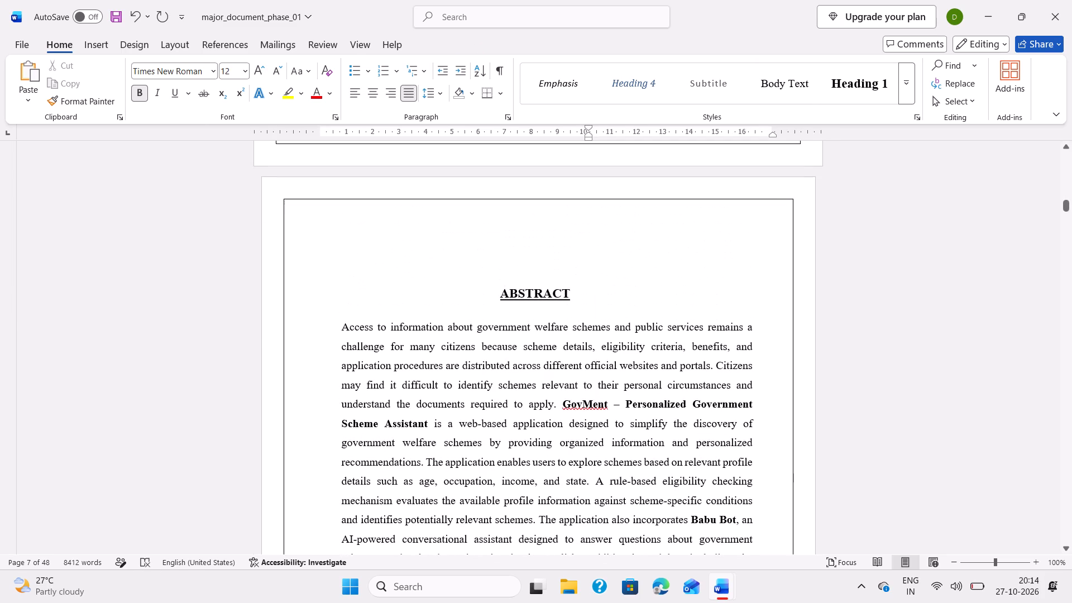
Delete backwards from the start of the ABSTRACT heading to remove the remaining empty line above it.
{"action": "left_click", "coordinate": [513, 266]}
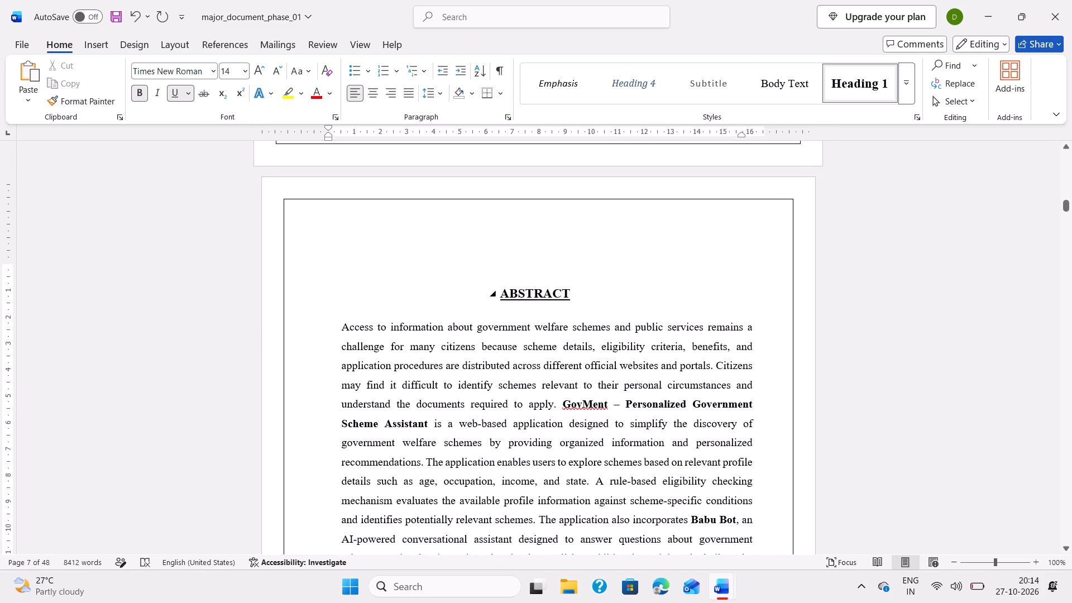
{"action": "left_click", "coordinate": [468, 290]}
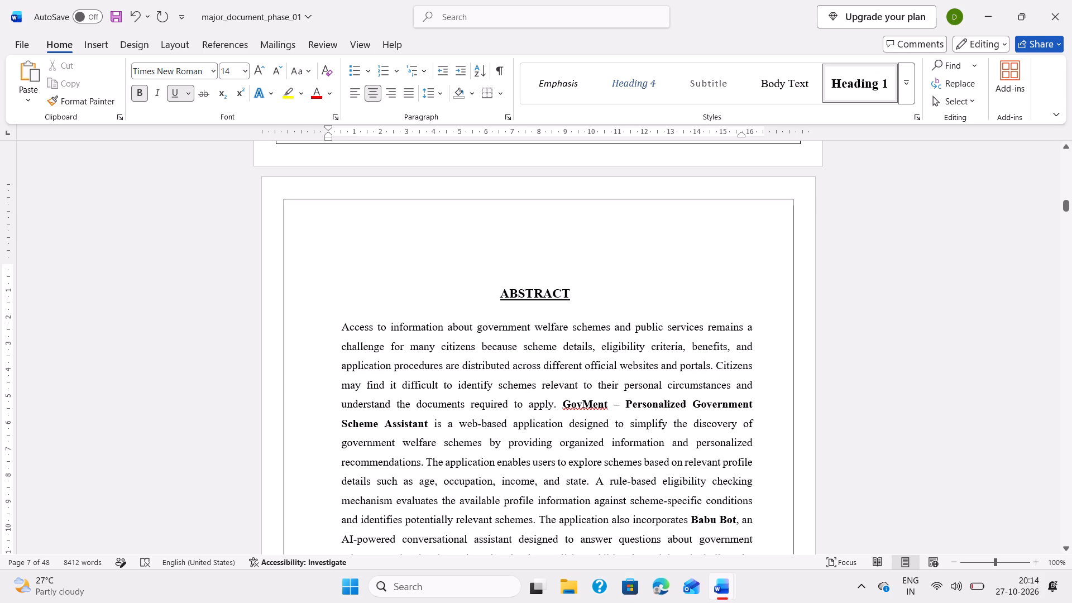
{"action": "key", "text": "BackSpace"}
{"action": "key", "text": "BackSpace"}
{"action": "key", "text": "BackSpace"}
{"action": "scroll", "coordinate": [468, 290], "scroll_direction": "down", "scroll_amount": 6}
{"action": "scroll", "coordinate": [387, 251], "scroll_direction": "up", "scroll_amount": 1}
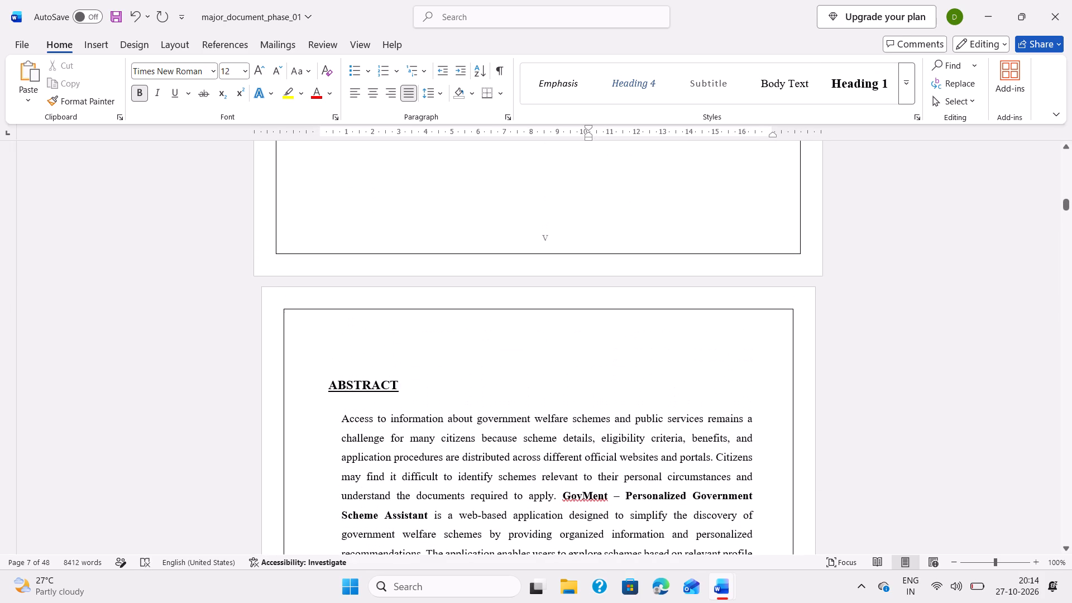
Centre the ABSTRACT heading.
{"action": "left_click", "coordinate": [327, 385]}
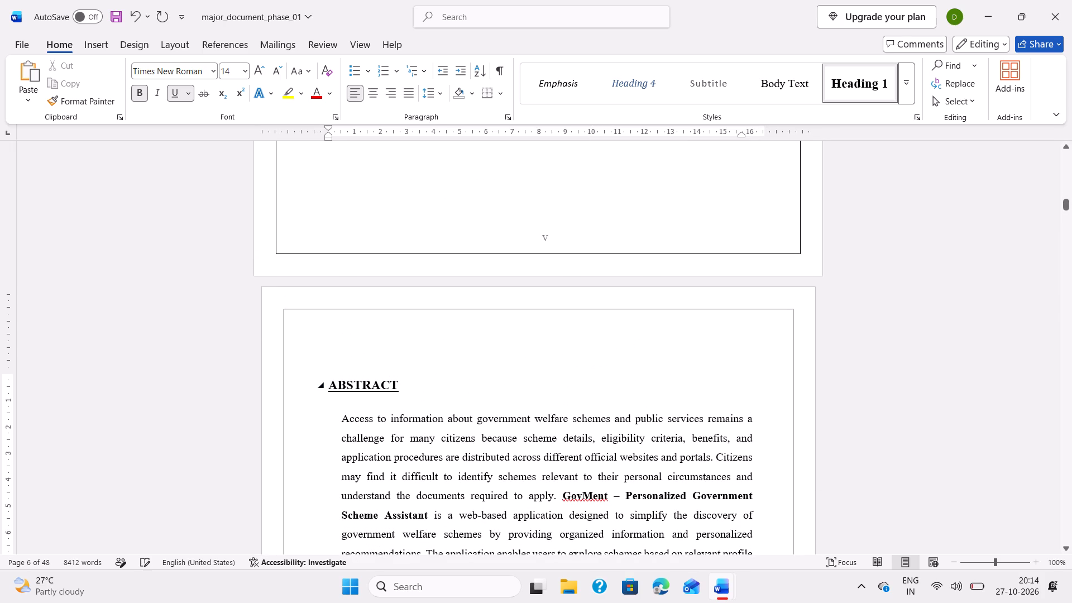
{"action": "left_click", "coordinate": [372, 90]}
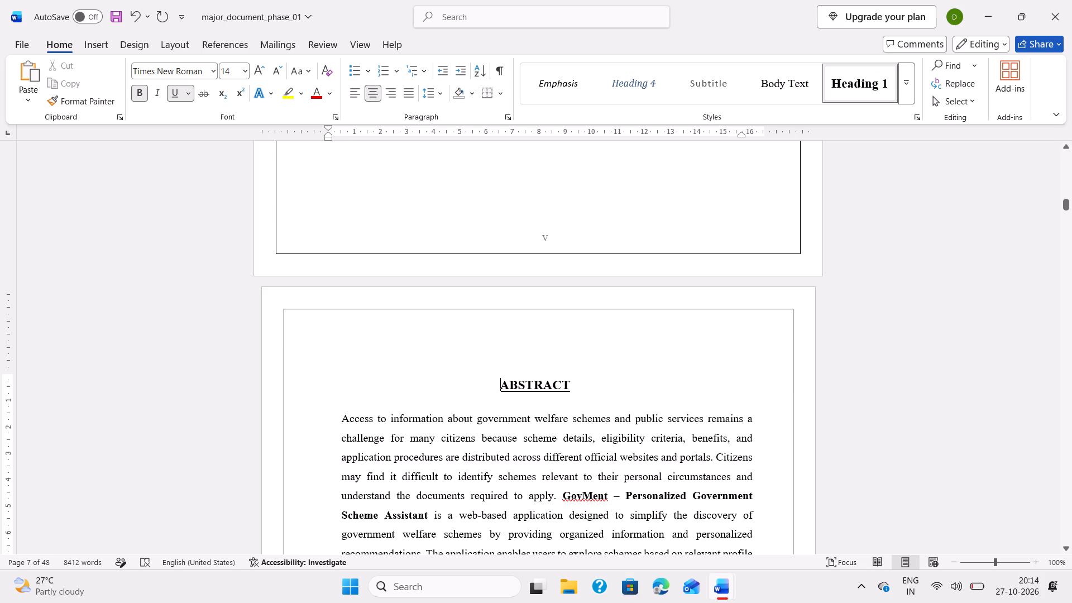
Check the Table of Contents page for the entries, page numbers and spacing of Chapters 1 to 3.
{"action": "scroll", "coordinate": [446, 285], "scroll_direction": "down", "scroll_amount": 3}
{"action": "scroll", "coordinate": [554, 310], "scroll_direction": "down", "scroll_amount": 1}
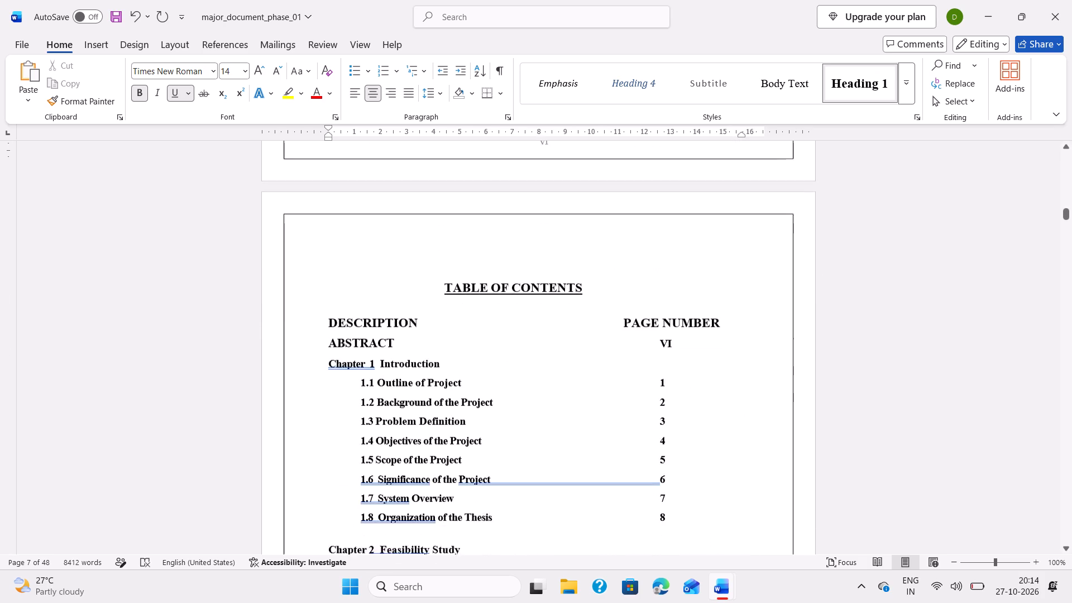
{"action": "scroll", "coordinate": [497, 281], "scroll_direction": "down", "scroll_amount": 1}
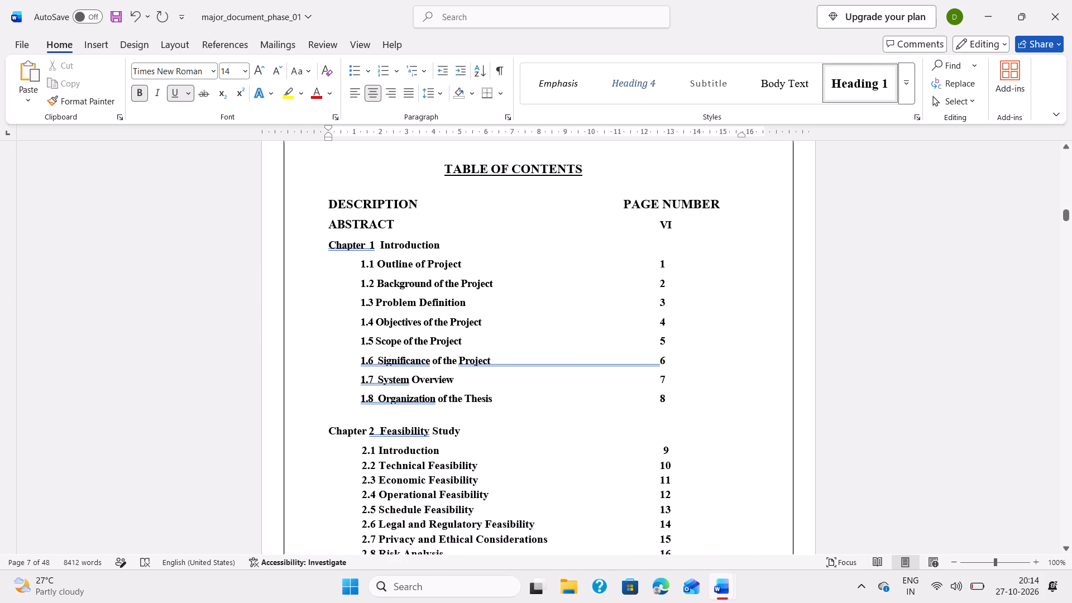
{"action": "scroll", "coordinate": [553, 259], "scroll_direction": "down", "scroll_amount": 1}
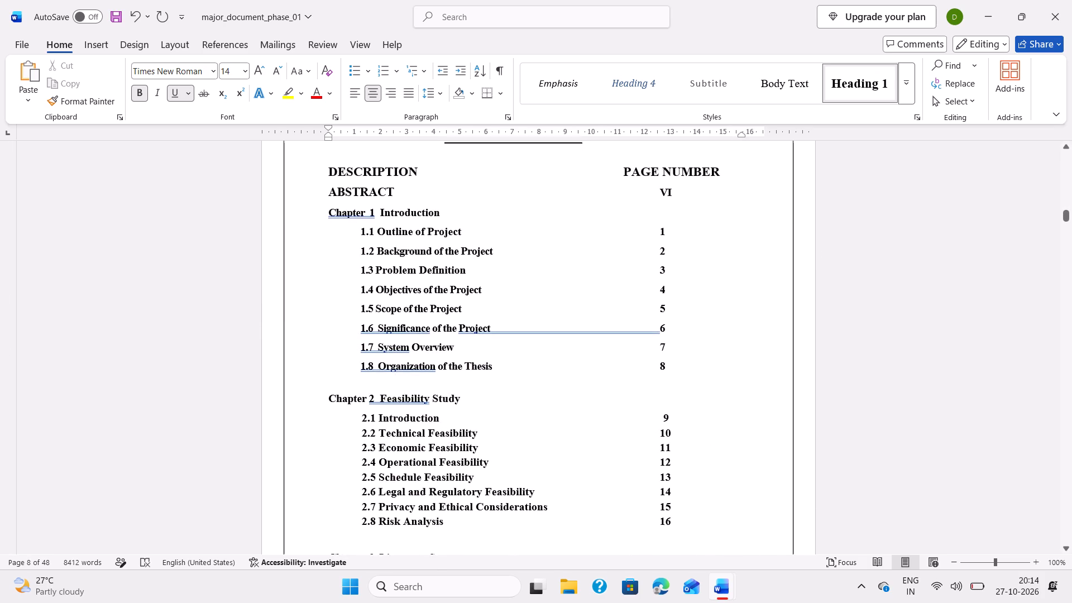
{"action": "scroll", "coordinate": [553, 259], "scroll_direction": "down", "scroll_amount": 1}
{"action": "scroll", "coordinate": [553, 259], "scroll_direction": "up", "scroll_amount": 2}
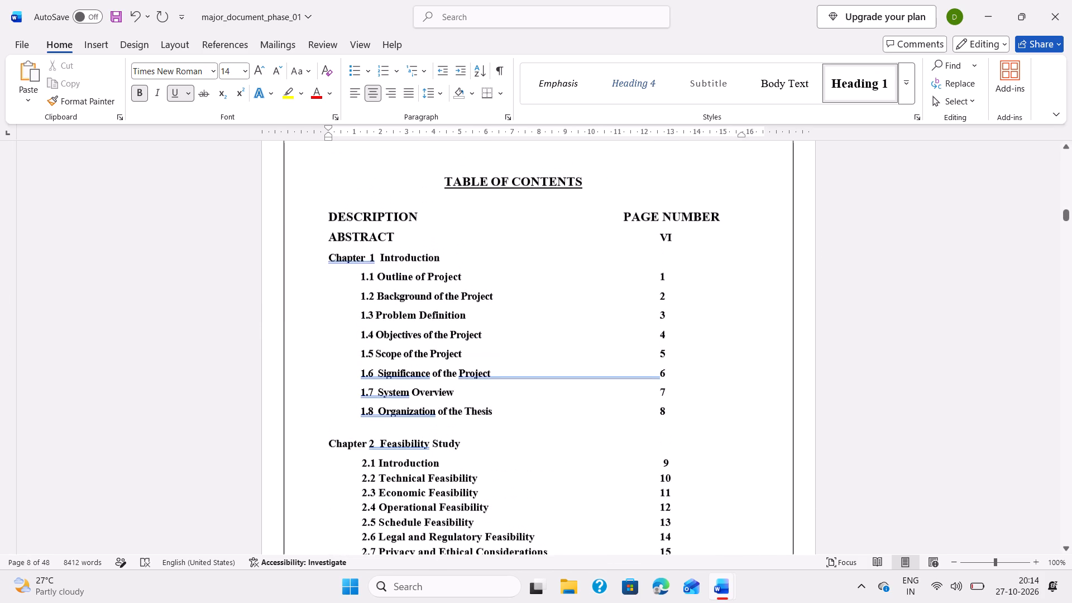
{"action": "scroll", "coordinate": [553, 259], "scroll_direction": "down", "scroll_amount": 1}
{"action": "scroll", "coordinate": [553, 259], "scroll_direction": "up", "scroll_amount": 1}
{"action": "scroll", "coordinate": [553, 259], "scroll_direction": "down", "scroll_amount": 1}
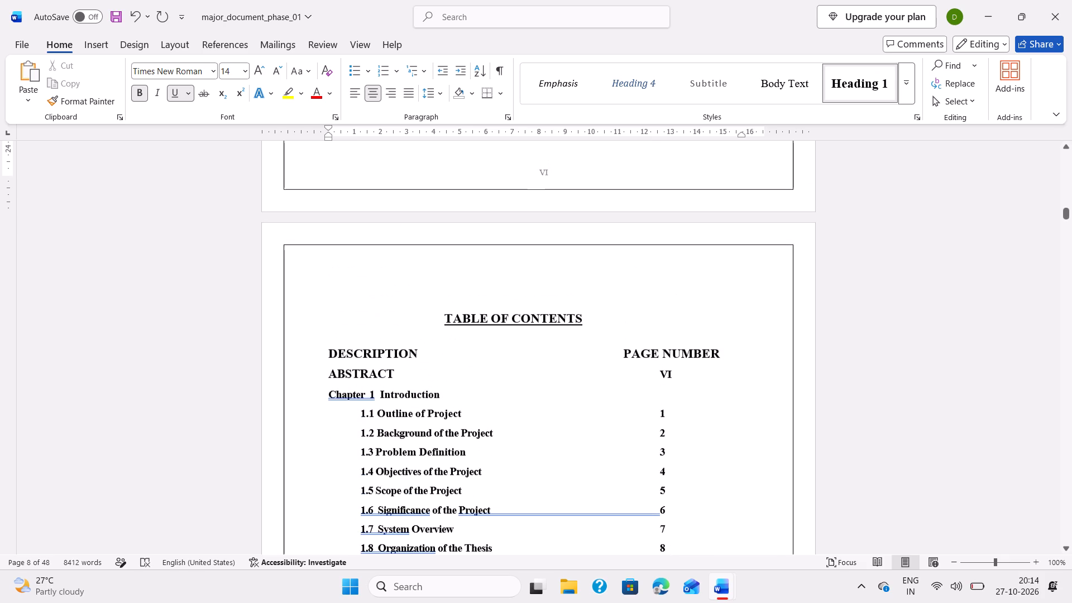
{"action": "scroll", "coordinate": [553, 259], "scroll_direction": "down", "scroll_amount": 1}
{"action": "scroll", "coordinate": [573, 365], "scroll_direction": "down", "scroll_amount": 1}
{"action": "scroll", "coordinate": [626, 290], "scroll_direction": "up", "scroll_amount": 1}
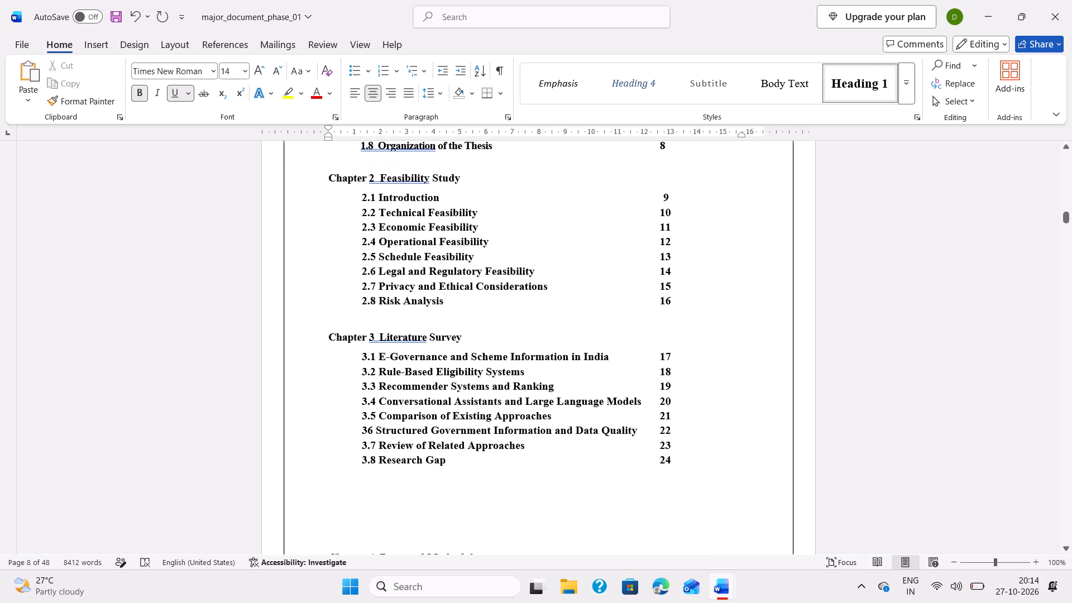
{"action": "scroll", "coordinate": [626, 290], "scroll_direction": "up", "scroll_amount": 2}
{"action": "scroll", "coordinate": [679, 393], "scroll_direction": "down", "scroll_amount": 1}
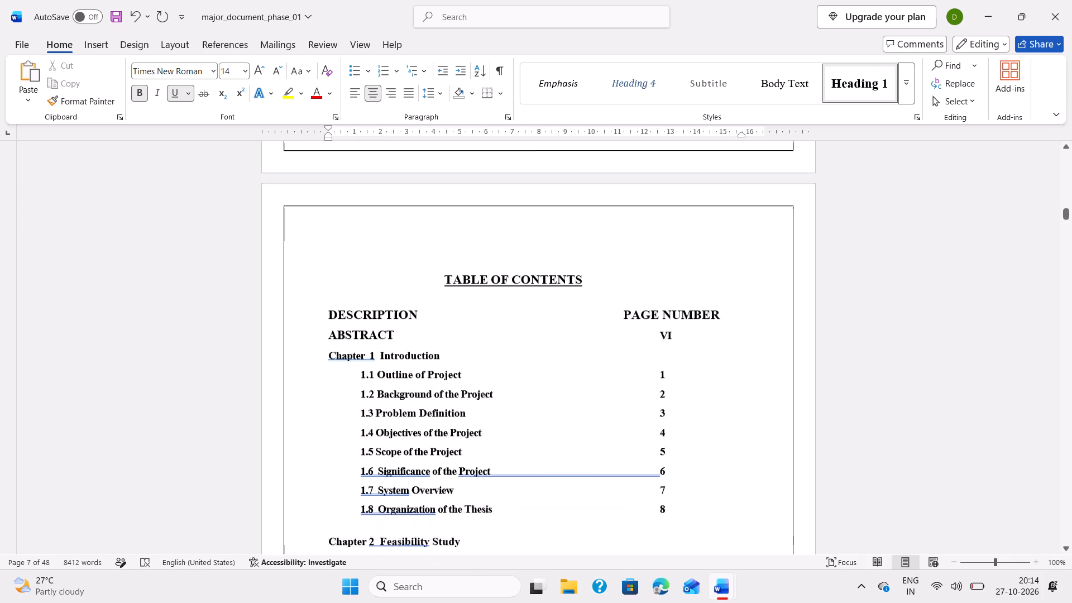
{"action": "scroll", "coordinate": [679, 393], "scroll_direction": "down", "scroll_amount": 1}
{"action": "scroll", "coordinate": [670, 346], "scroll_direction": "down", "scroll_amount": 2}
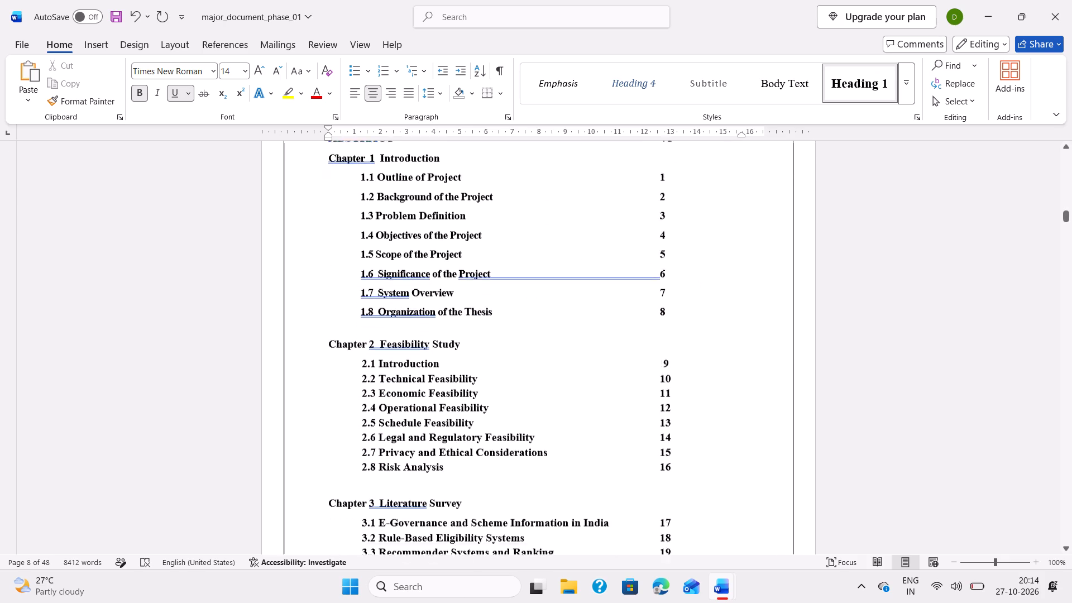
{"action": "scroll", "coordinate": [670, 346], "scroll_direction": "down", "scroll_amount": 2}
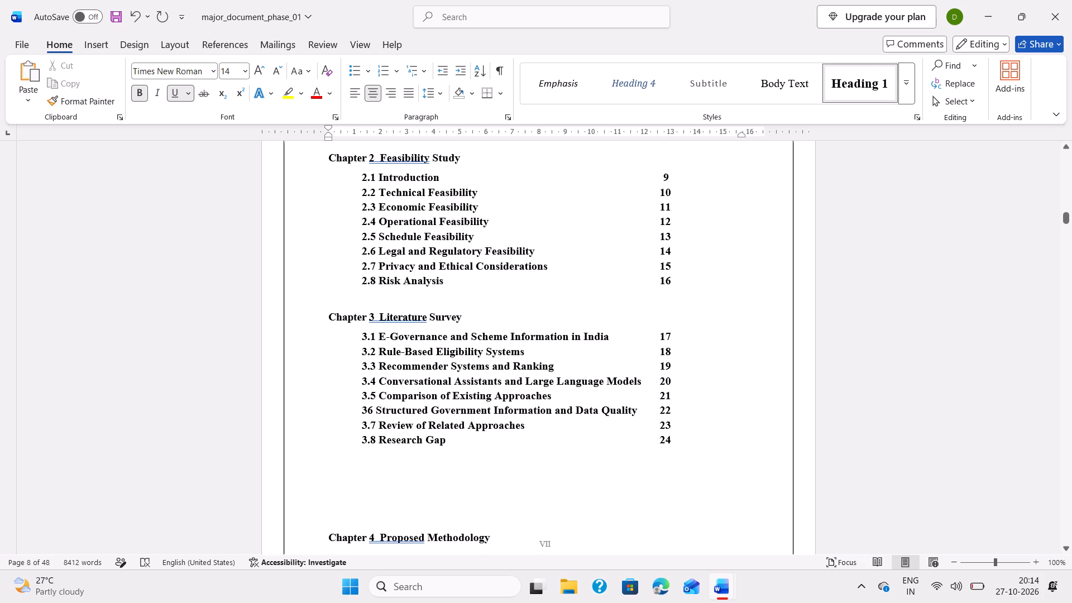
Close the gap between 3.8 Research Gap and Chapter 4 Proposed Methodology in the Table of Contents, keeping one blank line between them.
{"action": "scroll", "coordinate": [683, 307], "scroll_direction": "down", "scroll_amount": 2}
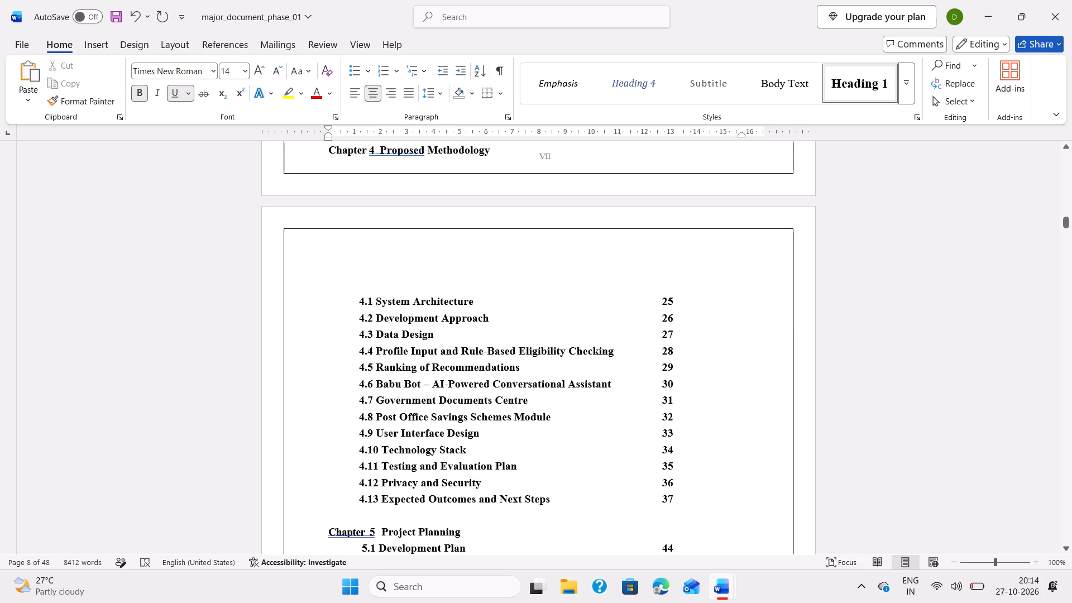
{"action": "scroll", "coordinate": [580, 223], "scroll_direction": "up", "scroll_amount": 1}
{"action": "left_click", "coordinate": [364, 271]}
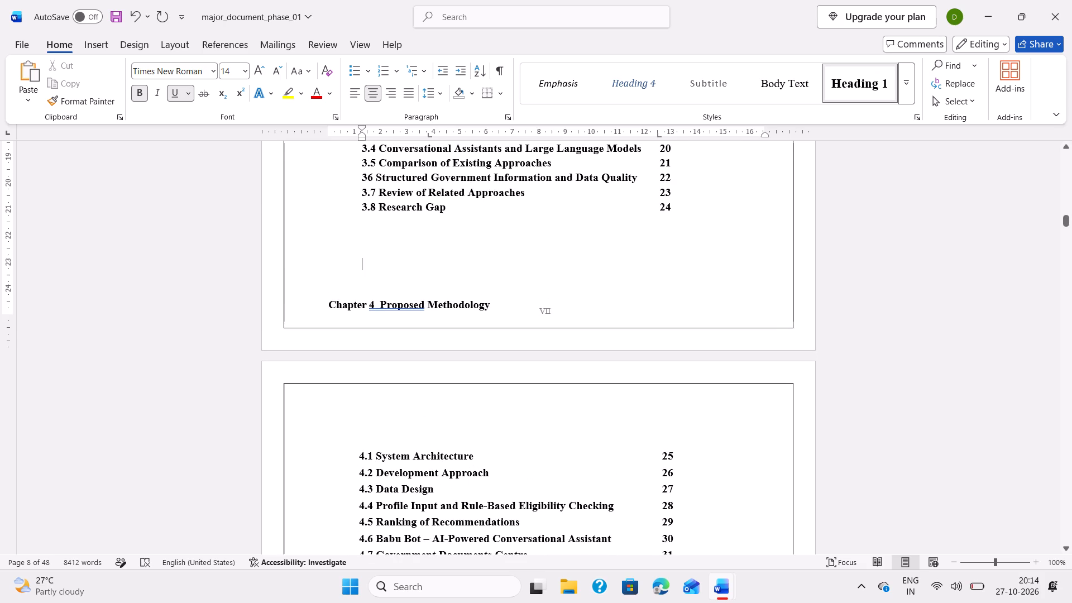
{"action": "left_click", "coordinate": [355, 286]}
{"action": "key", "text": "BackSpace"}
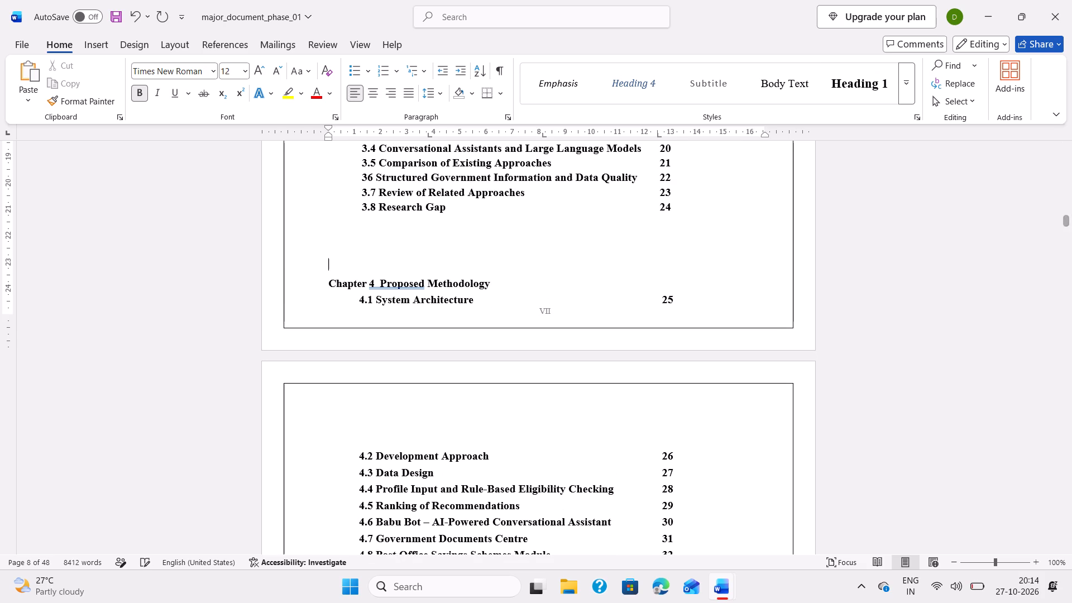
{"action": "key", "text": "BackSpace"}
{"action": "key", "text": "BackSpace"}
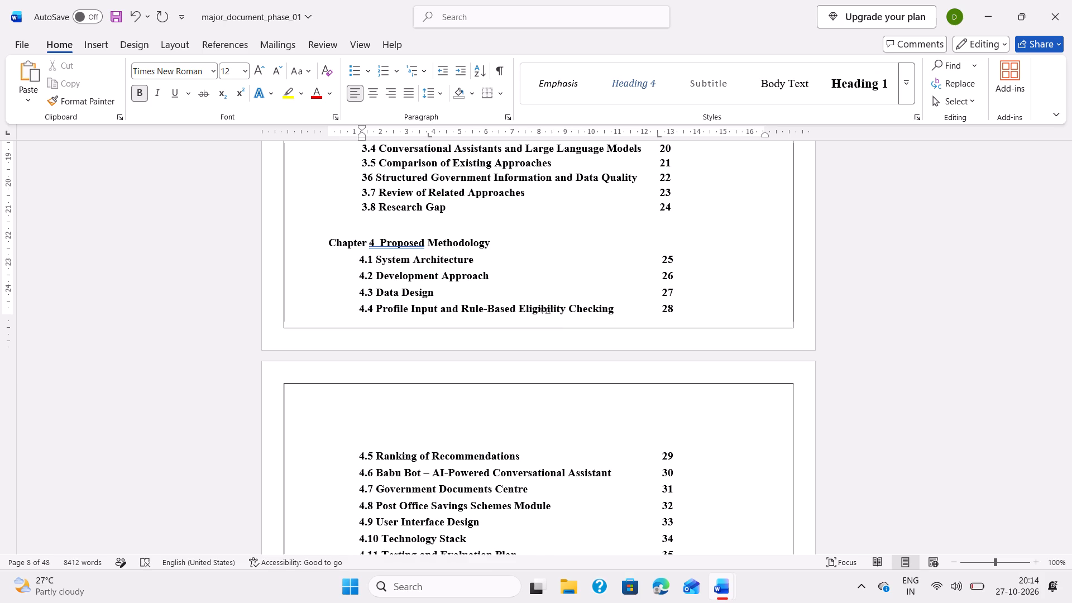
{"action": "key", "text": "BackSpace"}
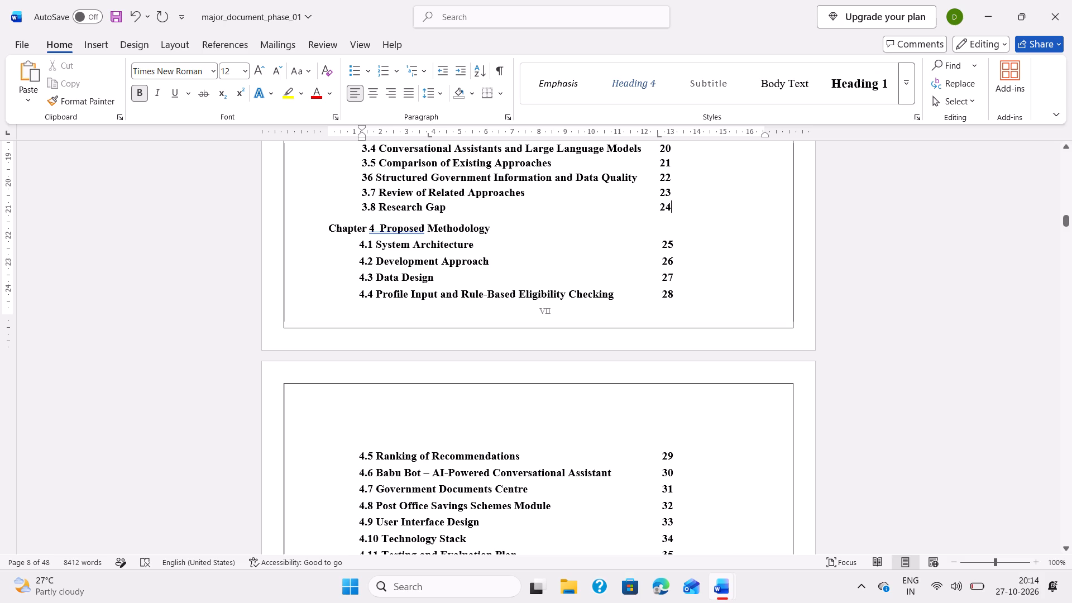
{"action": "key", "text": "Return"}
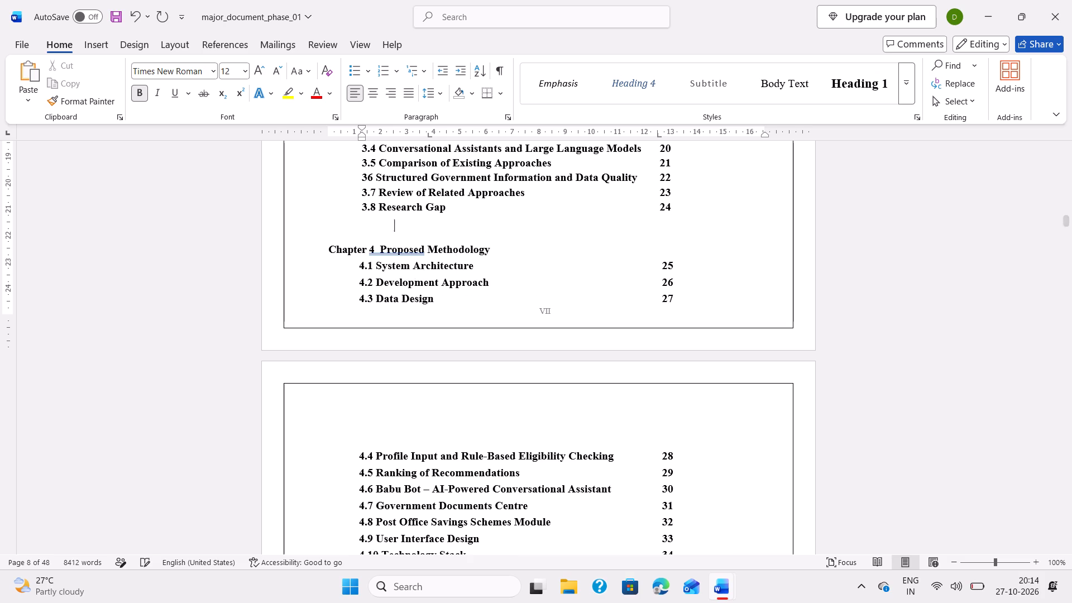
Check the spacing of the Table of Contents from Chapter 1 to the Appendices, including the space above entry 4.4.
{"action": "scroll", "coordinate": [537, 267], "scroll_direction": "up", "scroll_amount": 1}
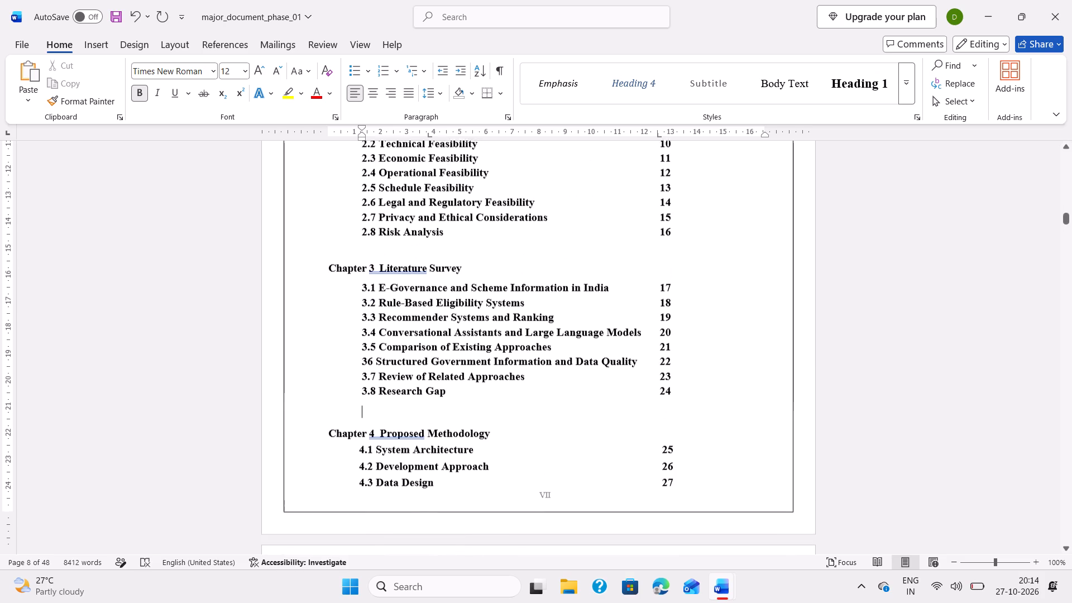
{"action": "scroll", "coordinate": [504, 283], "scroll_direction": "up", "scroll_amount": 2}
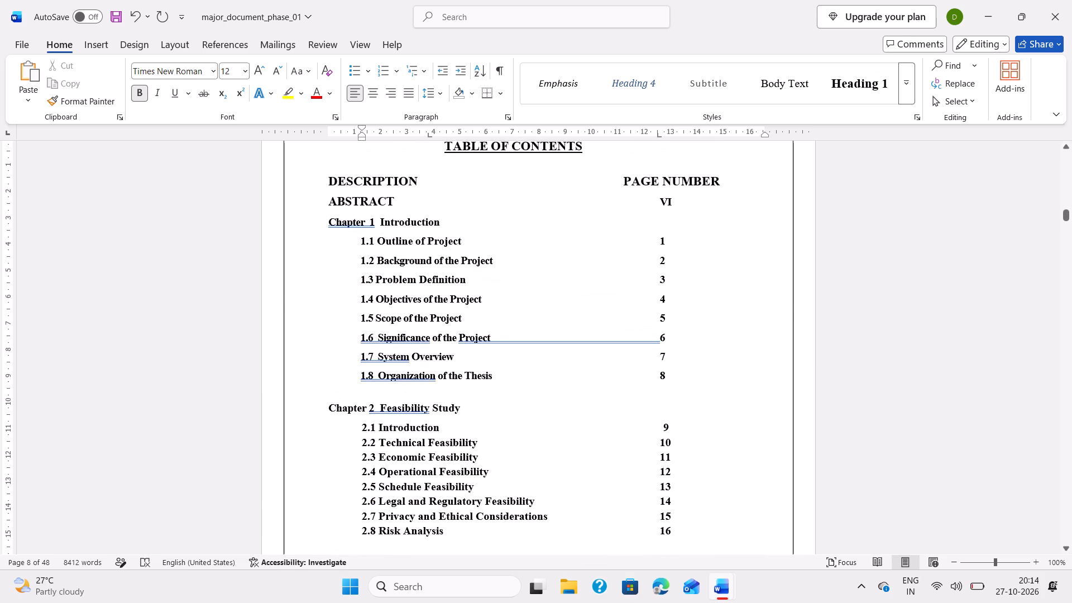
{"action": "scroll", "coordinate": [461, 350], "scroll_direction": "up", "scroll_amount": 1}
{"action": "scroll", "coordinate": [461, 350], "scroll_direction": "down", "scroll_amount": 6}
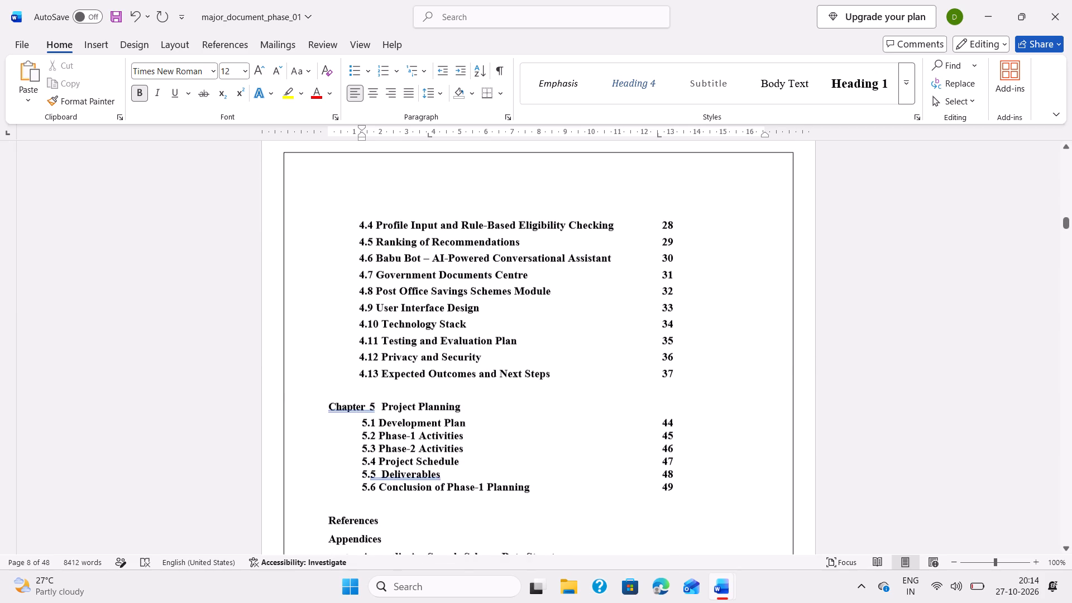
{"action": "scroll", "coordinate": [529, 280], "scroll_direction": "up", "scroll_amount": 1}
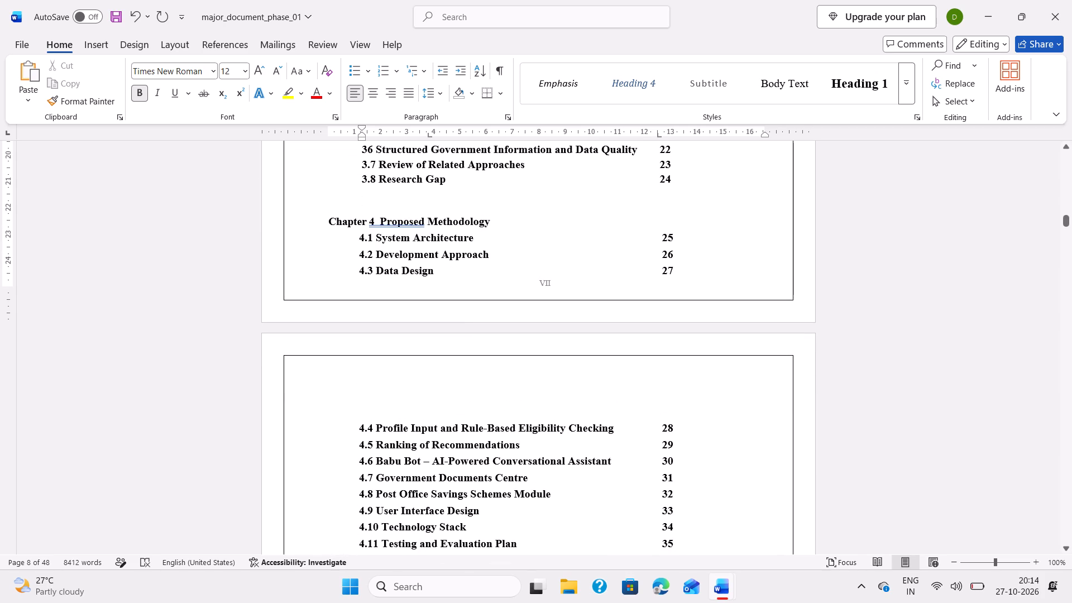
{"action": "double_click", "coordinate": [406, 394]}
{"action": "double_click", "coordinate": [331, 455]}
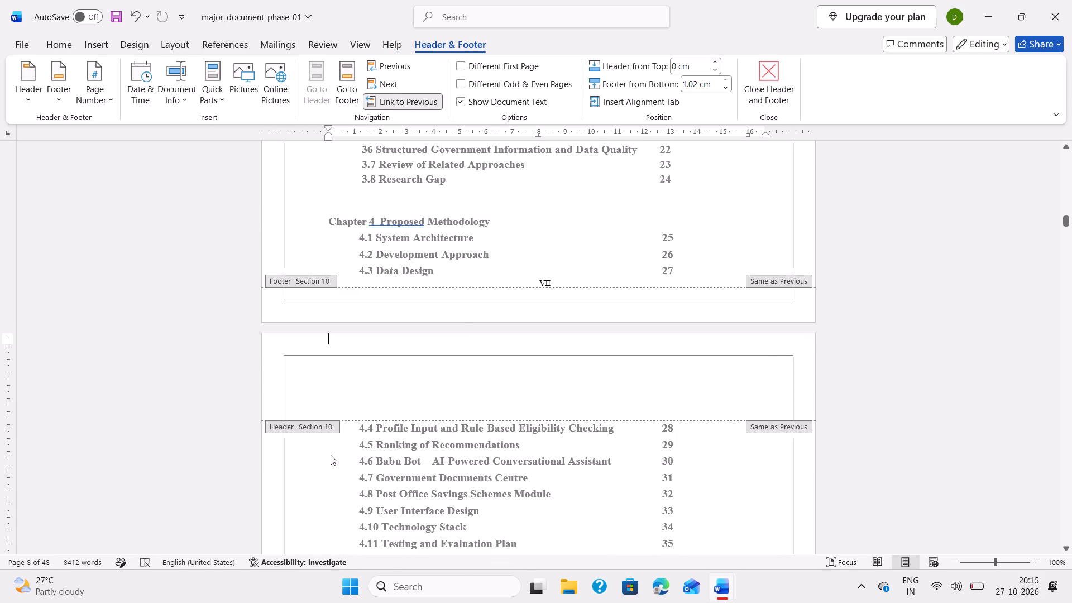
{"action": "scroll", "coordinate": [475, 446], "scroll_direction": "down", "scroll_amount": 2}
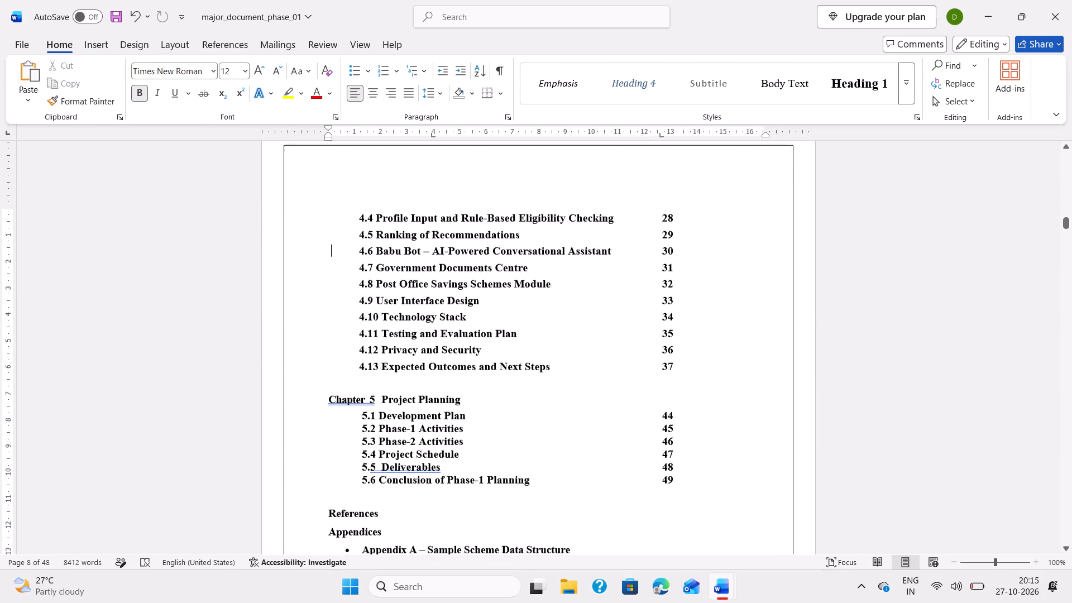
Remove the extra blank line above the LIST OF FIGURES heading.
{"action": "scroll", "coordinate": [430, 352], "scroll_direction": "down", "scroll_amount": 1}
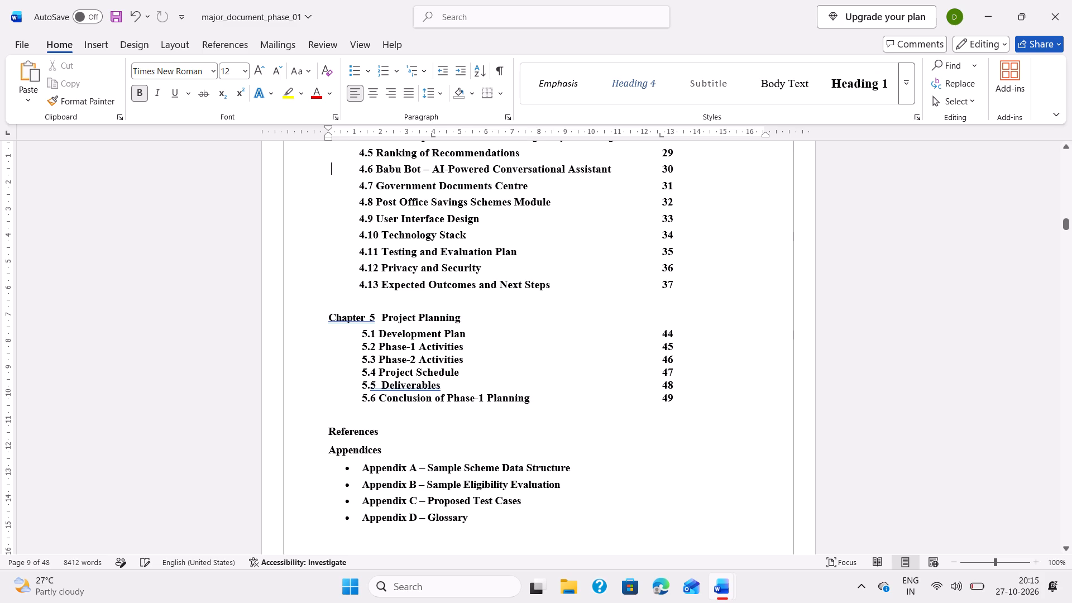
{"action": "scroll", "coordinate": [383, 416], "scroll_direction": "down", "scroll_amount": 1}
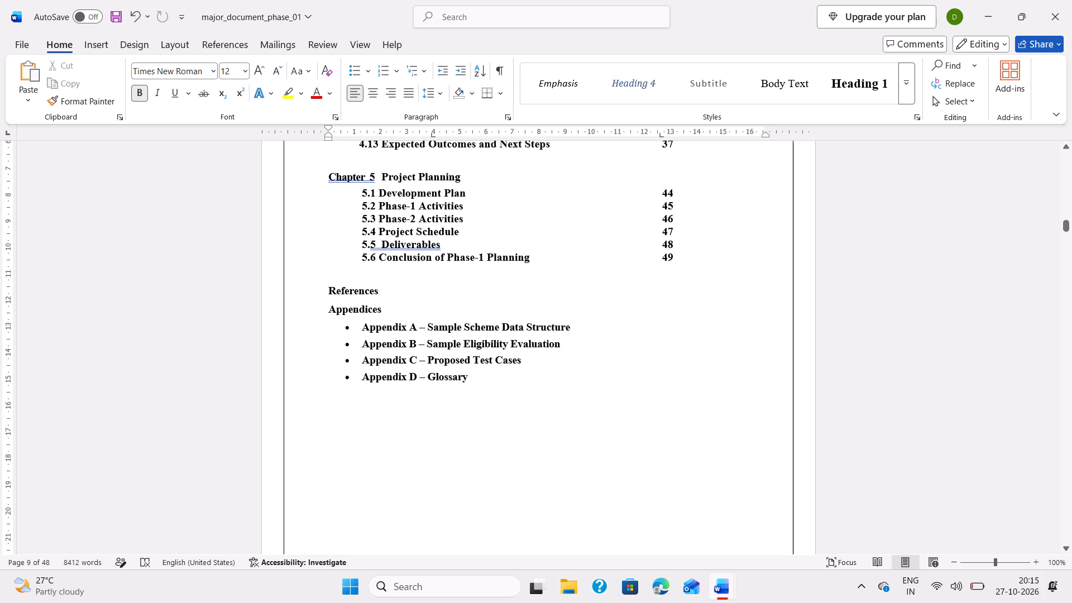
{"action": "scroll", "coordinate": [385, 300], "scroll_direction": "down", "scroll_amount": 2}
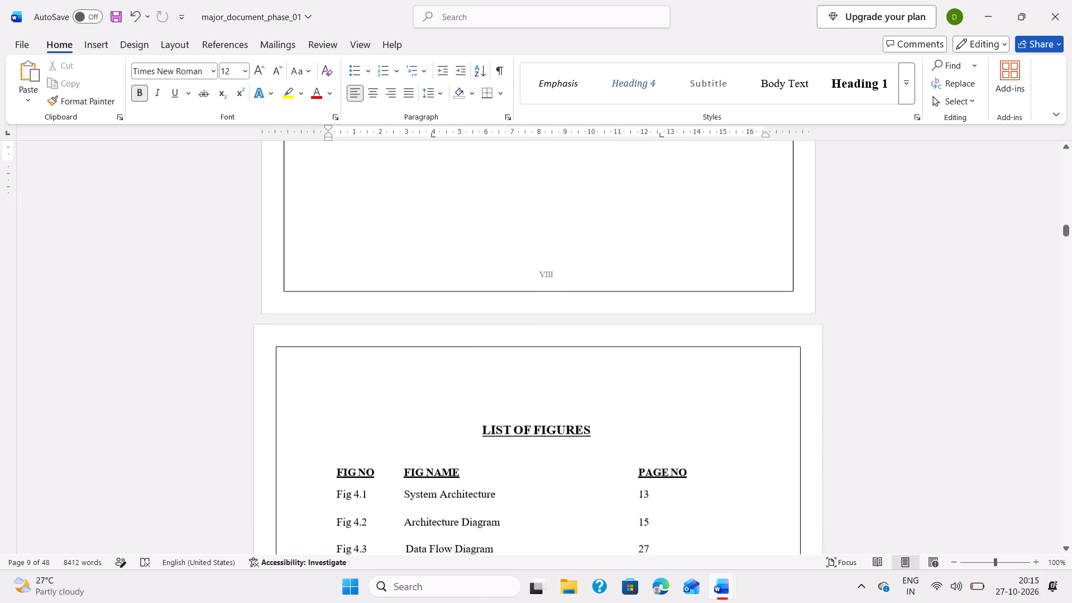
{"action": "scroll", "coordinate": [385, 300], "scroll_direction": "down", "scroll_amount": 1}
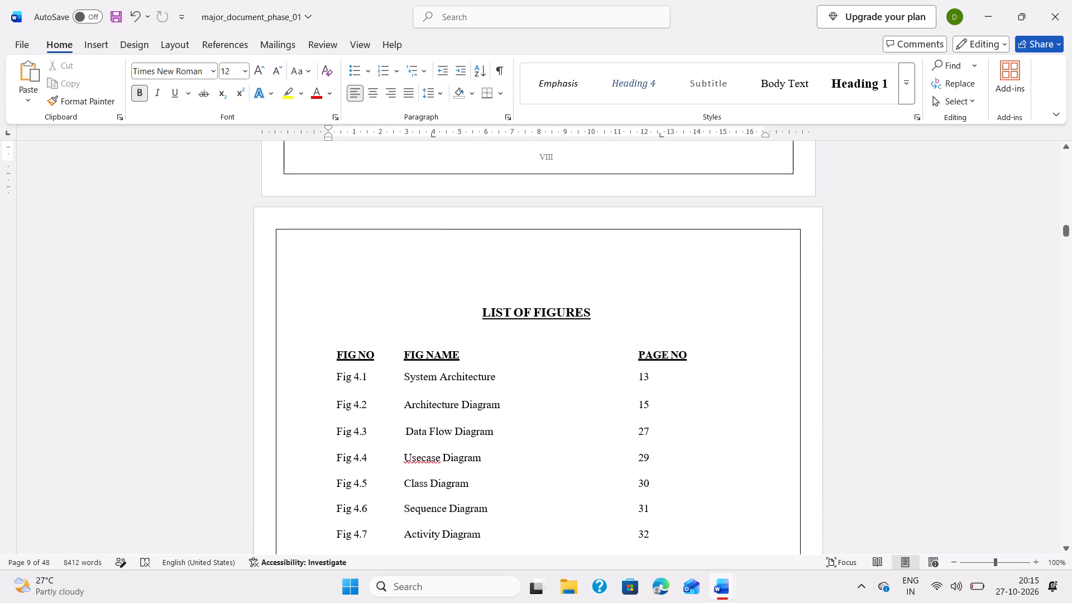
{"action": "double_click", "coordinate": [454, 255]}
{"action": "left_click", "coordinate": [440, 288]}
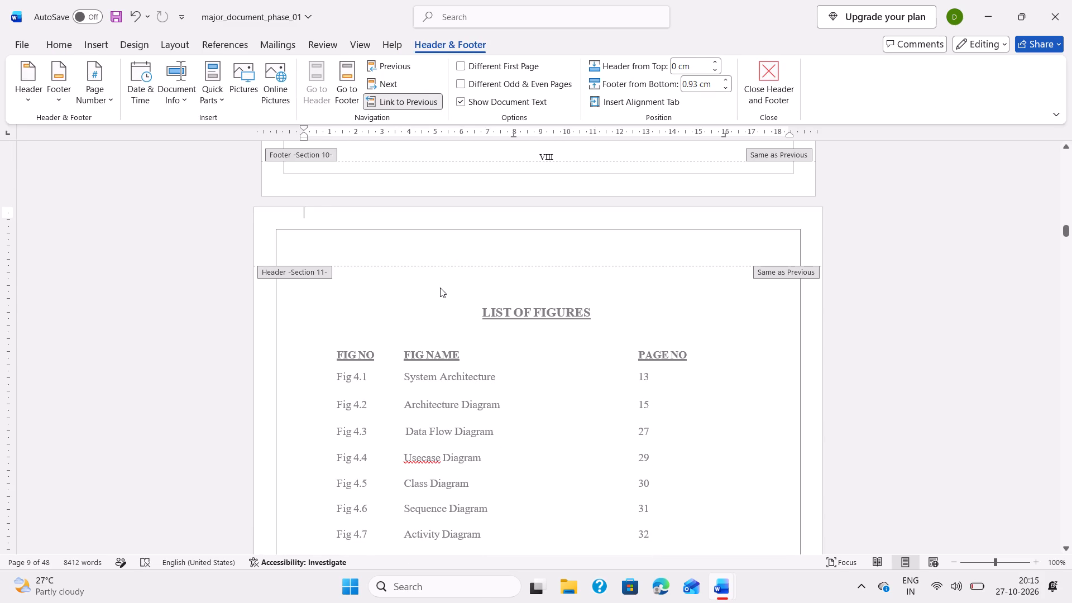
{"action": "double_click", "coordinate": [440, 288]}
{"action": "left_click", "coordinate": [476, 286]}
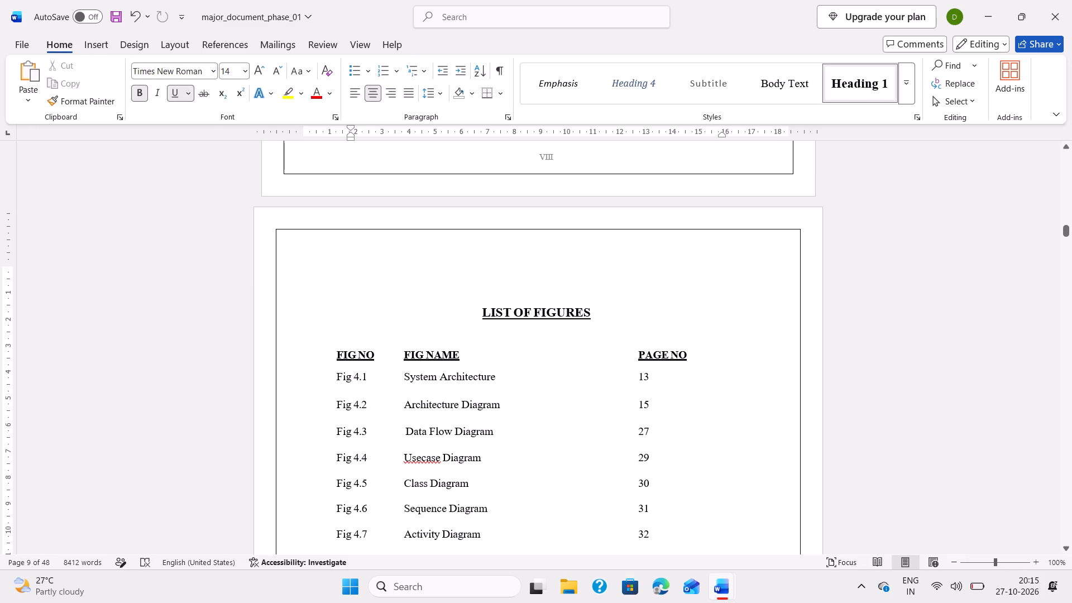
{"action": "key", "text": "BackSpace"}
{"action": "key", "text": "BackSpace"}
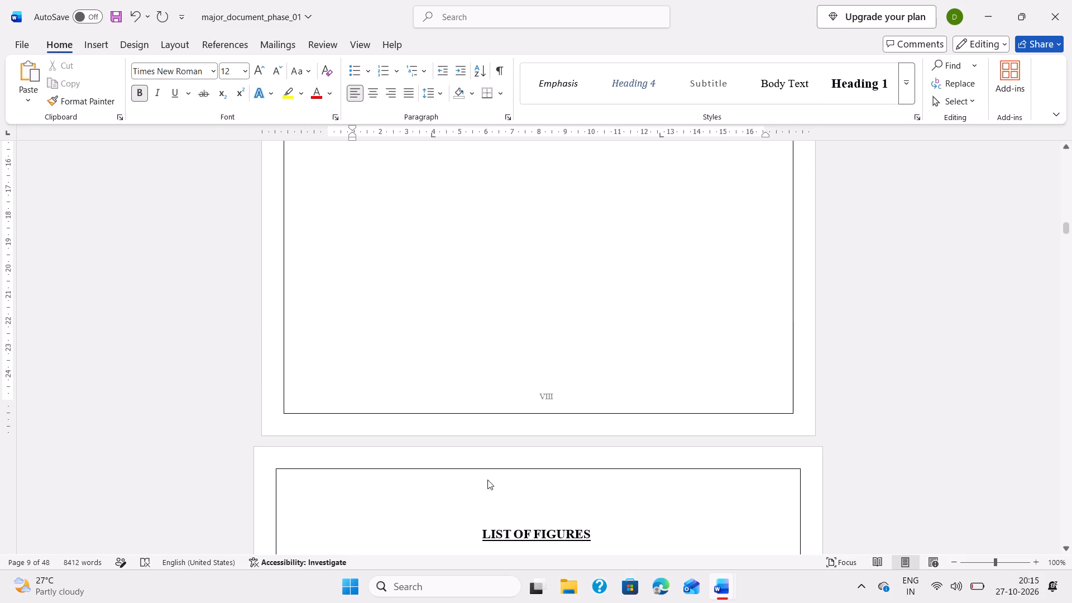
Try to close up the blank space above the CHAPTER – 1 heading on the Introduction's first page.
{"action": "scroll", "coordinate": [487, 480], "scroll_direction": "down", "scroll_amount": 2}
{"action": "scroll", "coordinate": [582, 358], "scroll_direction": "down", "scroll_amount": 1}
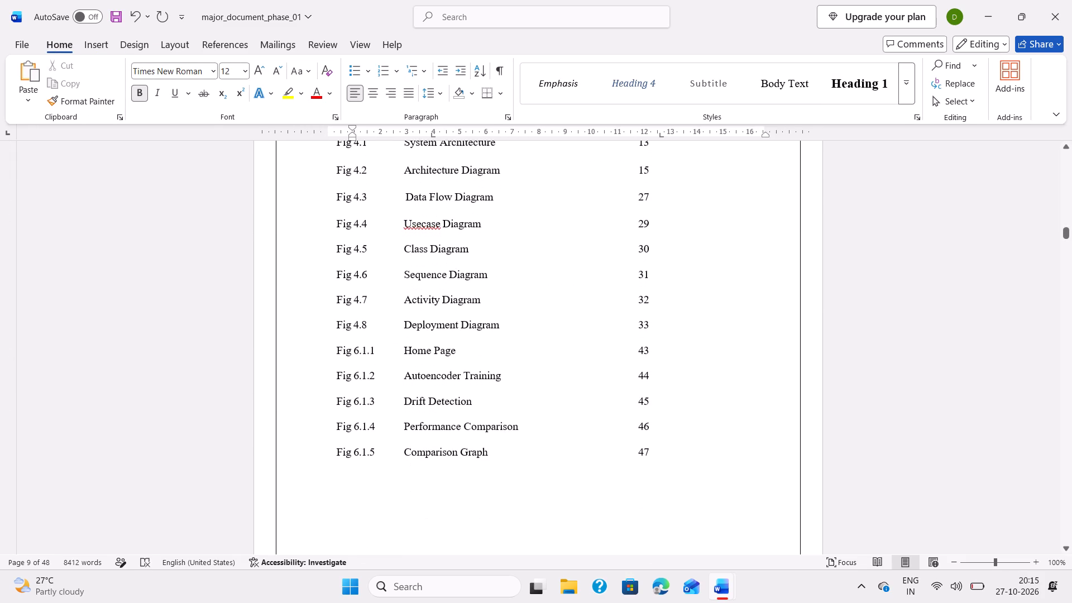
{"action": "scroll", "coordinate": [570, 296], "scroll_direction": "down", "scroll_amount": 3}
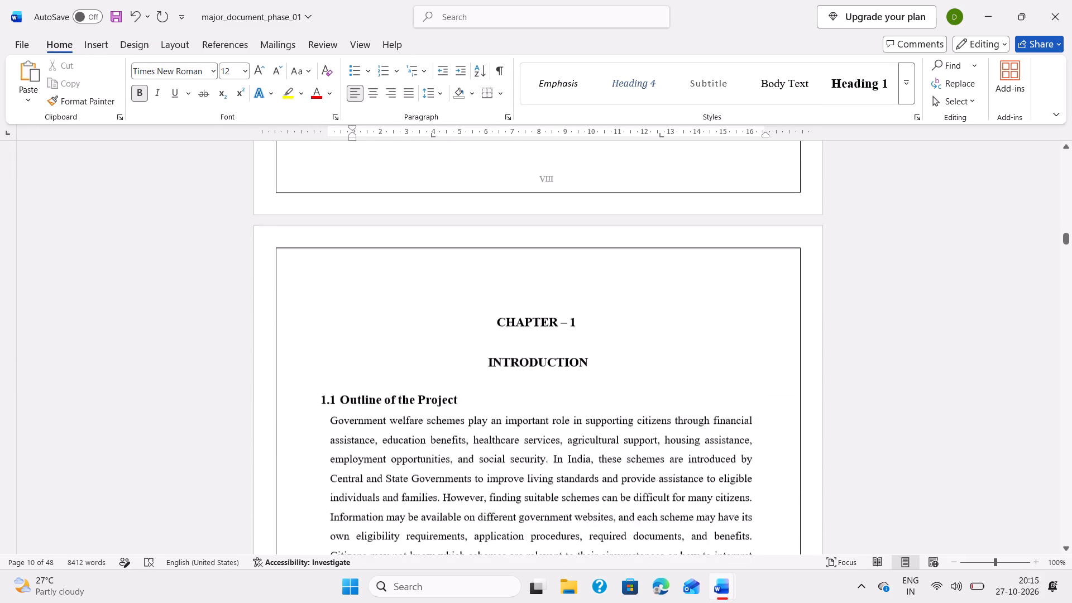
{"action": "double_click", "coordinate": [499, 261]}
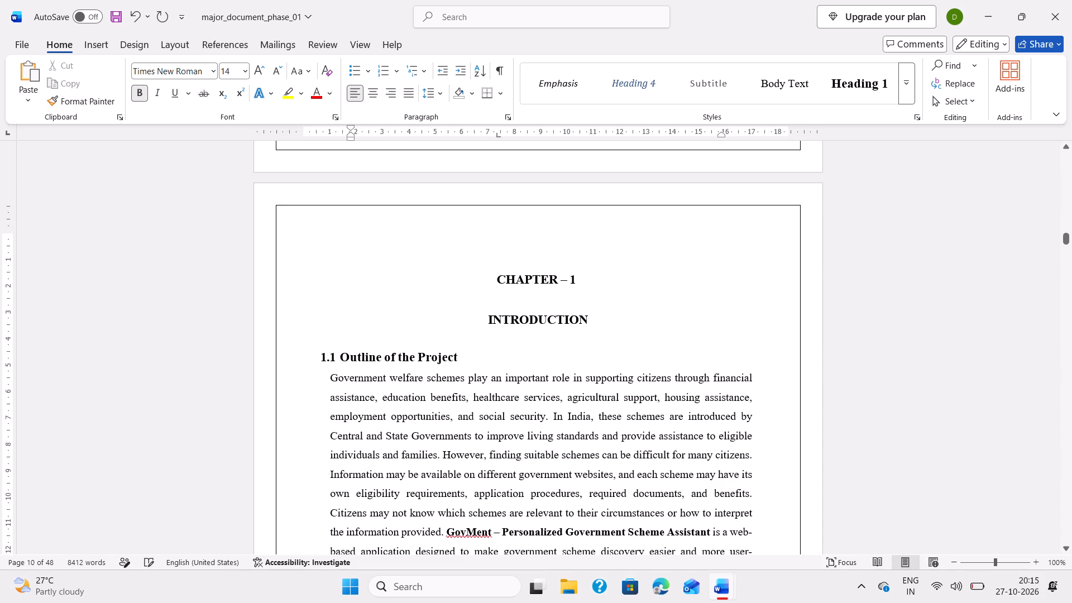
{"action": "key", "text": "BackSpace"}
{"action": "key", "text": "BackSpace"}
{"action": "key", "text": "BackSpace"}
Place the cursor before the text of the 1.2 Background of the Project heading, below the gap after section 1.1.
{"action": "scroll", "coordinate": [572, 304], "scroll_direction": "down", "scroll_amount": 1}
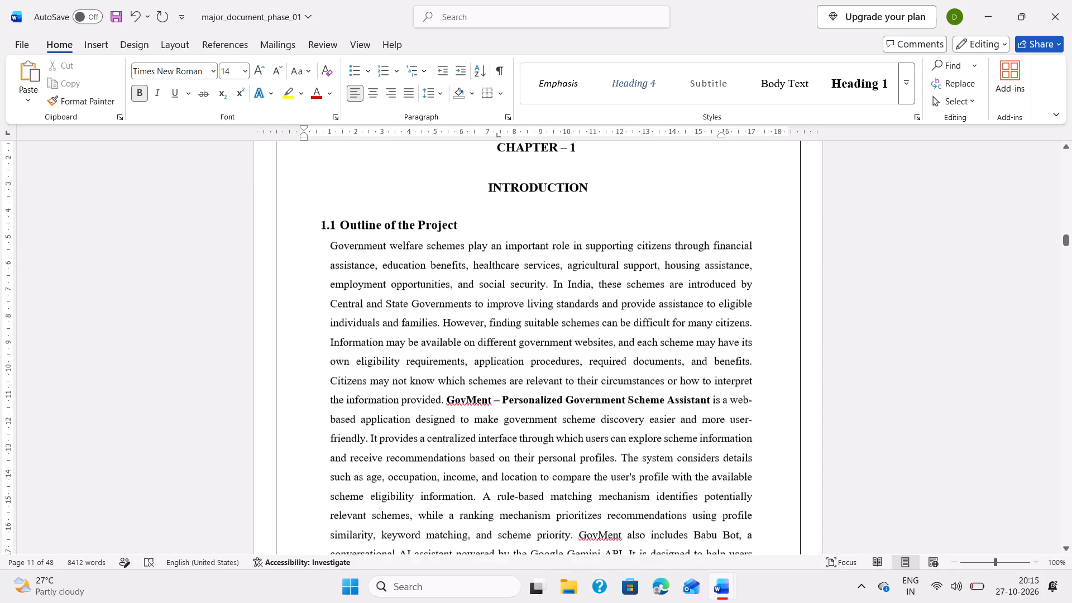
{"action": "scroll", "coordinate": [572, 304], "scroll_direction": "down", "scroll_amount": 2}
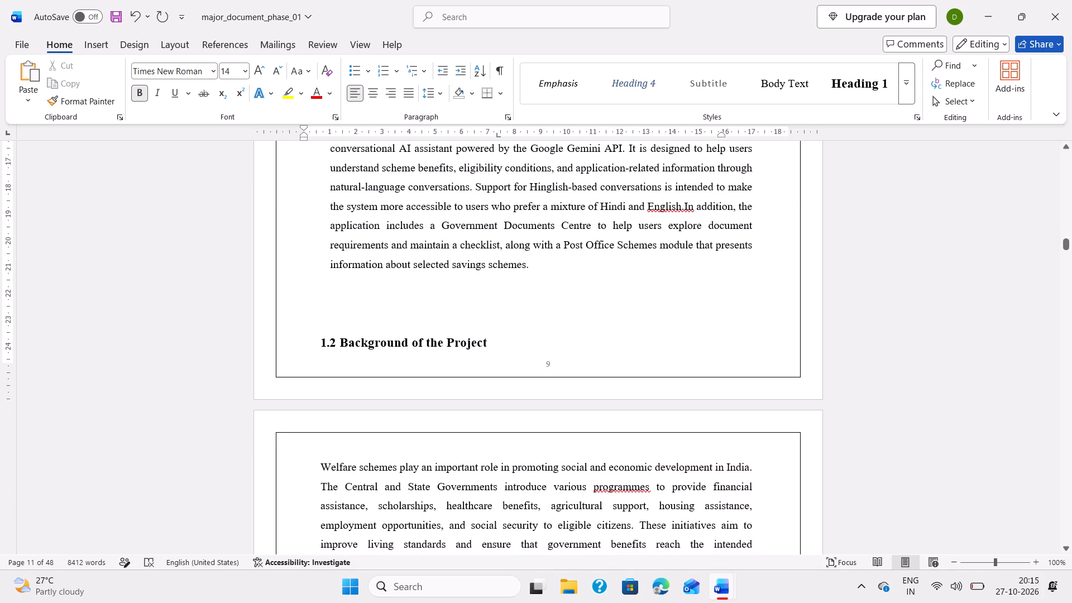
{"action": "left_click", "coordinate": [400, 324]}
{"action": "key", "text": "Down"}
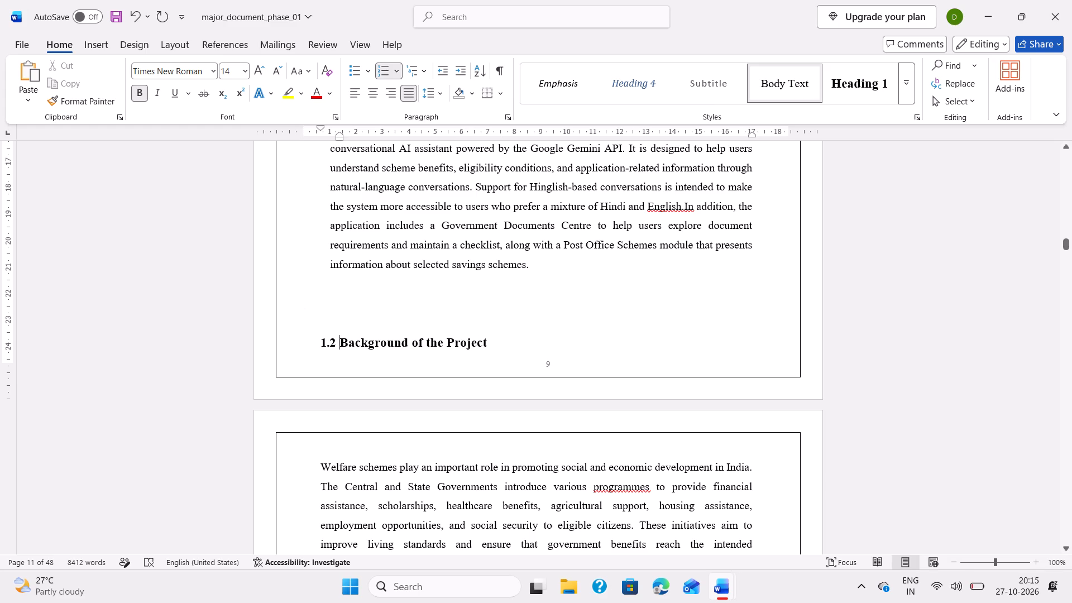
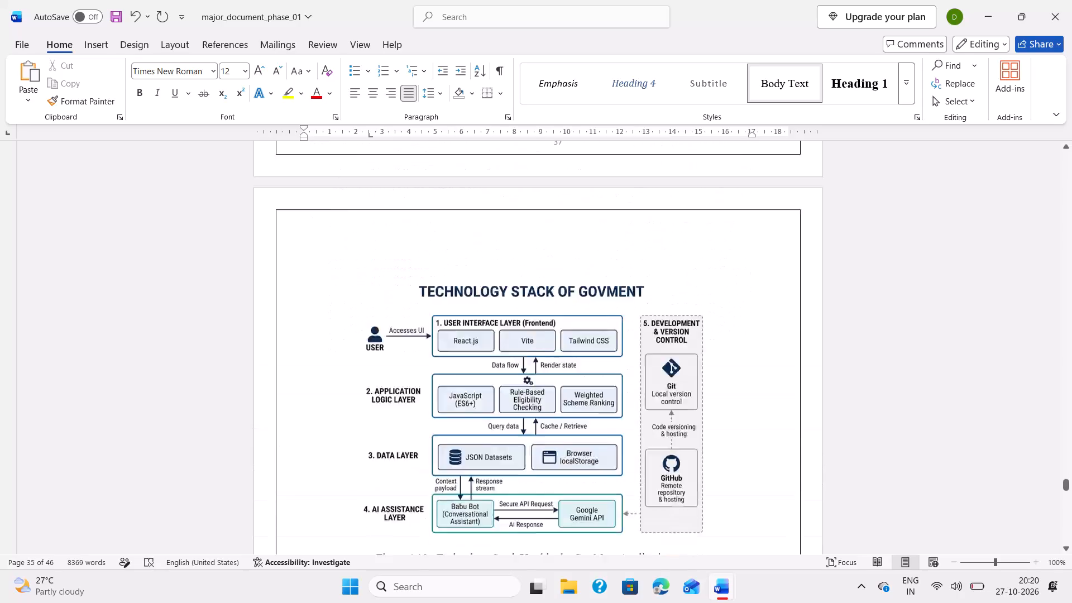
Check the layout and blank space of the remaining Chapter 4 pages, from the Technology Stack figure through section 4.12 Privacy and Security.
{"action": "scroll", "coordinate": [397, 308], "scroll_direction": "down", "scroll_amount": 1}
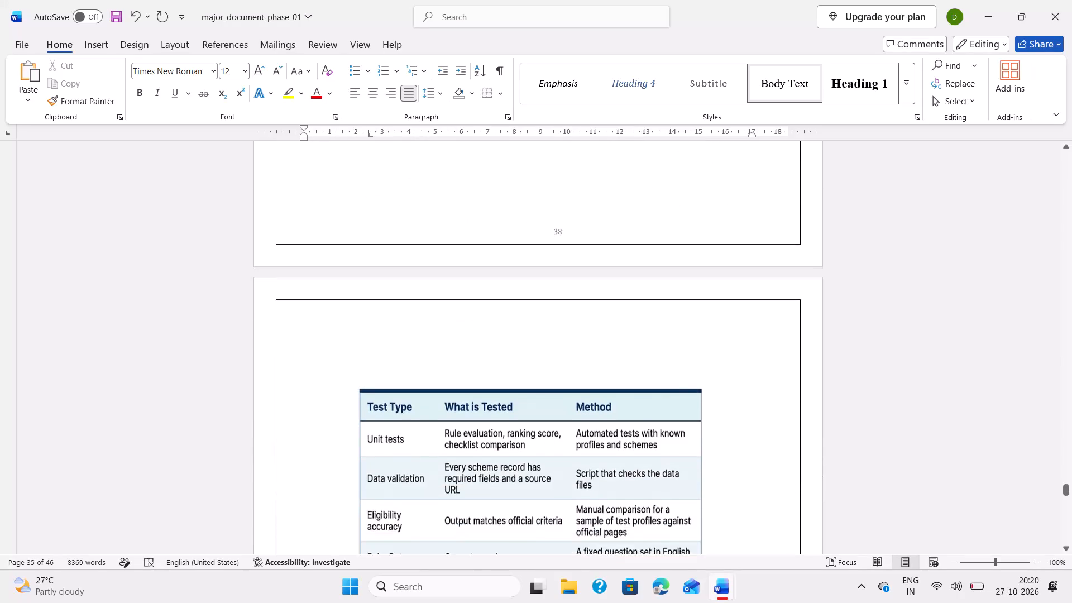
{"action": "scroll", "coordinate": [397, 308], "scroll_direction": "down", "scroll_amount": 1}
{"action": "scroll", "coordinate": [397, 308], "scroll_direction": "up", "scroll_amount": 3}
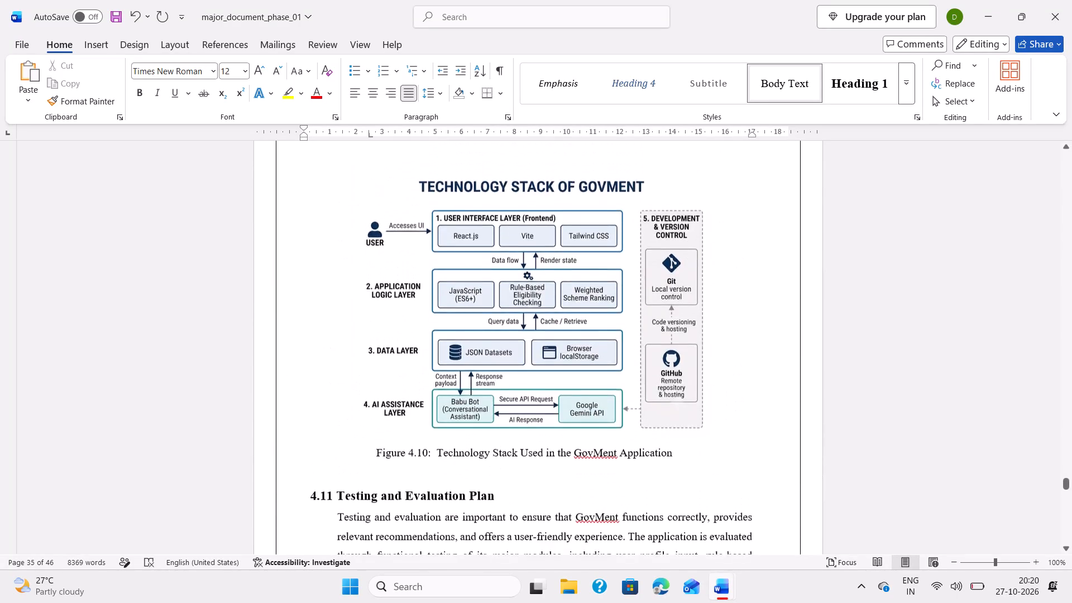
{"action": "scroll", "coordinate": [397, 308], "scroll_direction": "down", "scroll_amount": 6}
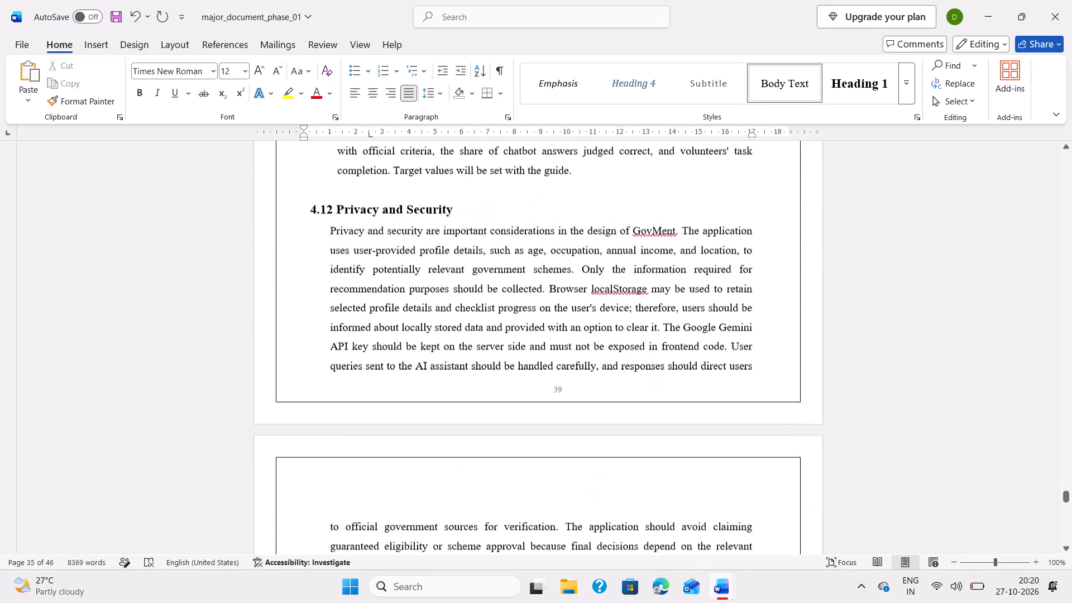
{"action": "scroll", "coordinate": [397, 308], "scroll_direction": "down", "scroll_amount": 4}
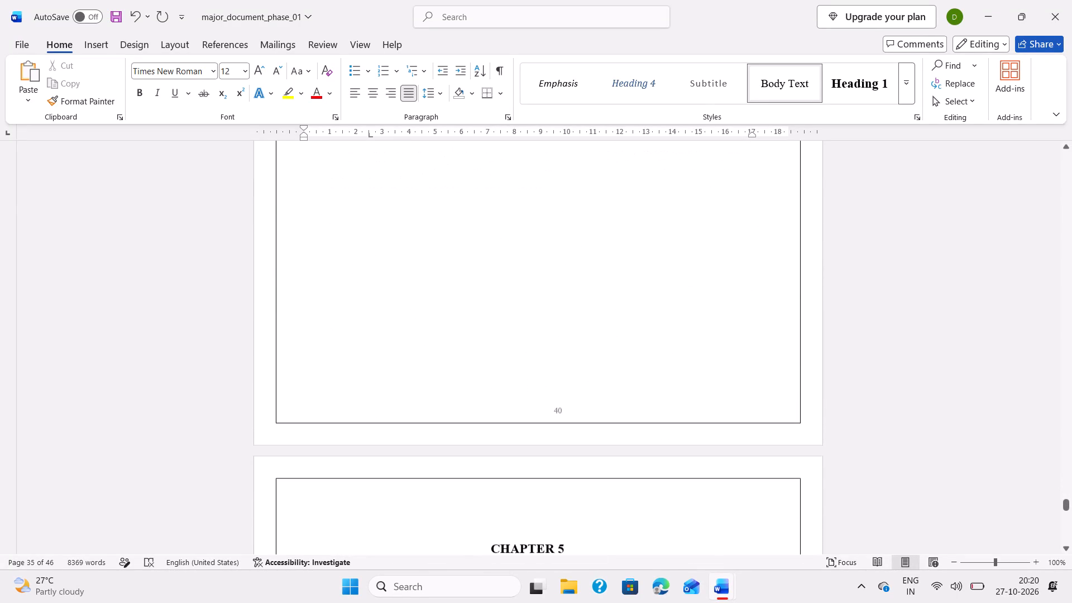
Check the Chapter 5 pages through 5.6 Conclusion of Phase-1 Planning and the document's last page, and return to the cover page.
{"action": "scroll", "coordinate": [397, 308], "scroll_direction": "down", "scroll_amount": 4}
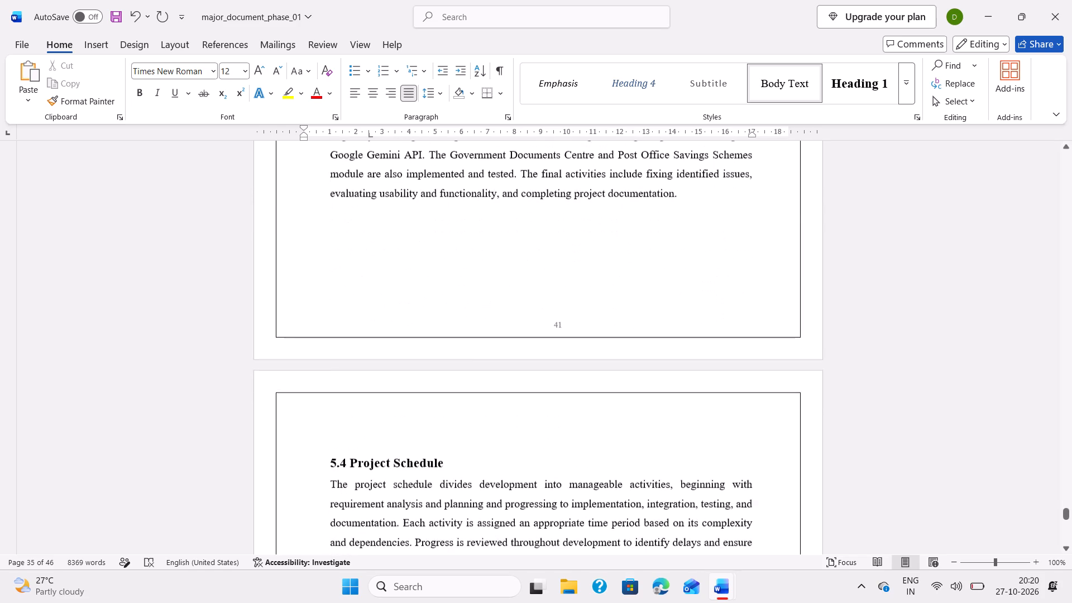
{"action": "scroll", "coordinate": [397, 308], "scroll_direction": "down", "scroll_amount": 1}
{"action": "scroll", "coordinate": [397, 308], "scroll_direction": "up", "scroll_amount": 1}
{"action": "scroll", "coordinate": [397, 308], "scroll_direction": "down", "scroll_amount": 3}
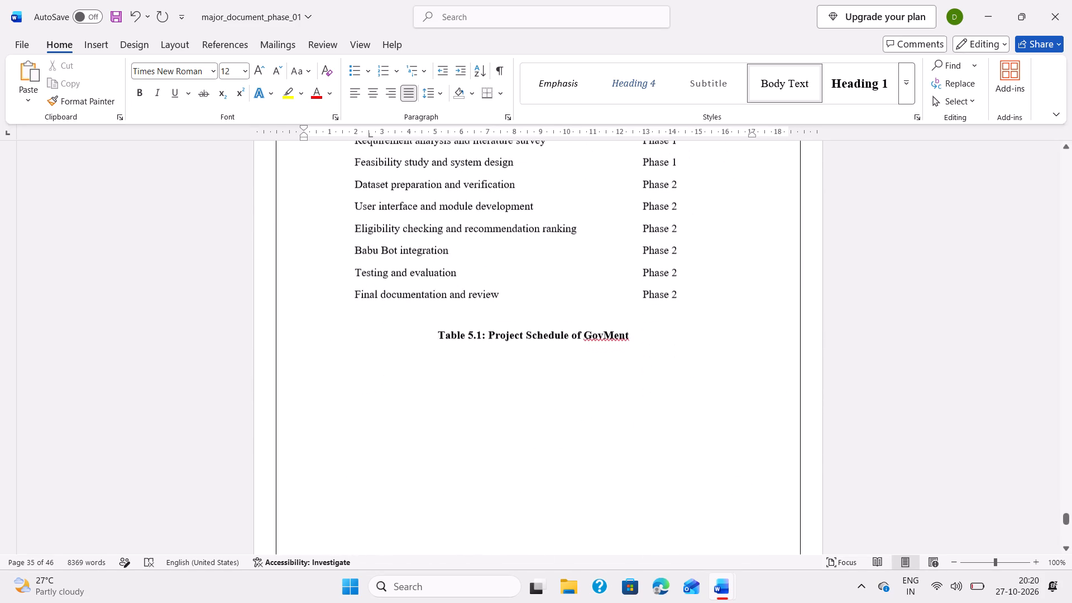
{"action": "scroll", "coordinate": [397, 308], "scroll_direction": "down", "scroll_amount": 6}
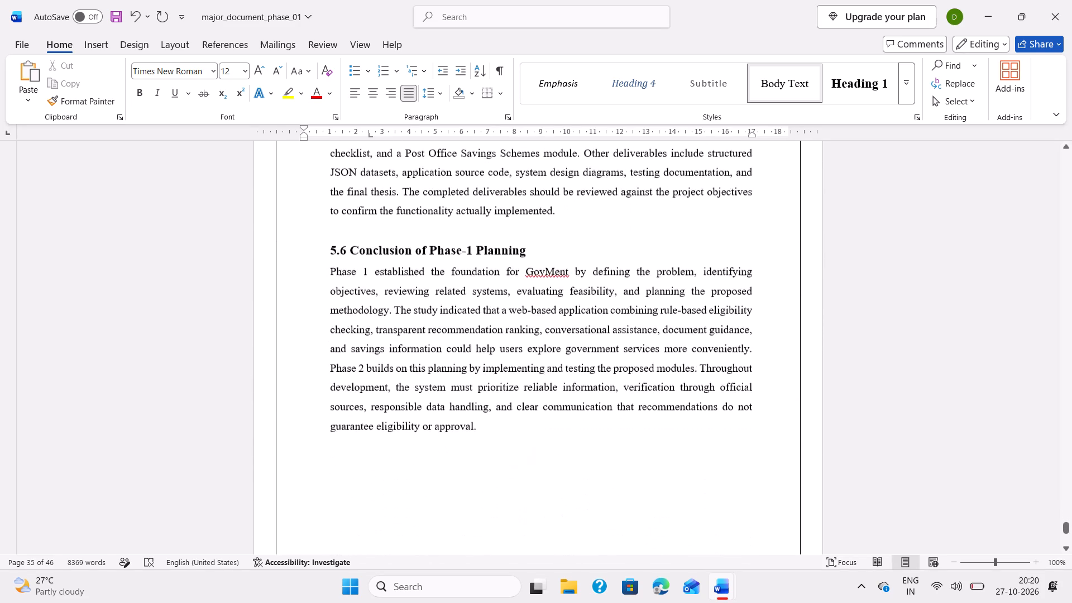
{"action": "scroll", "coordinate": [397, 308], "scroll_direction": "down", "scroll_amount": 8}
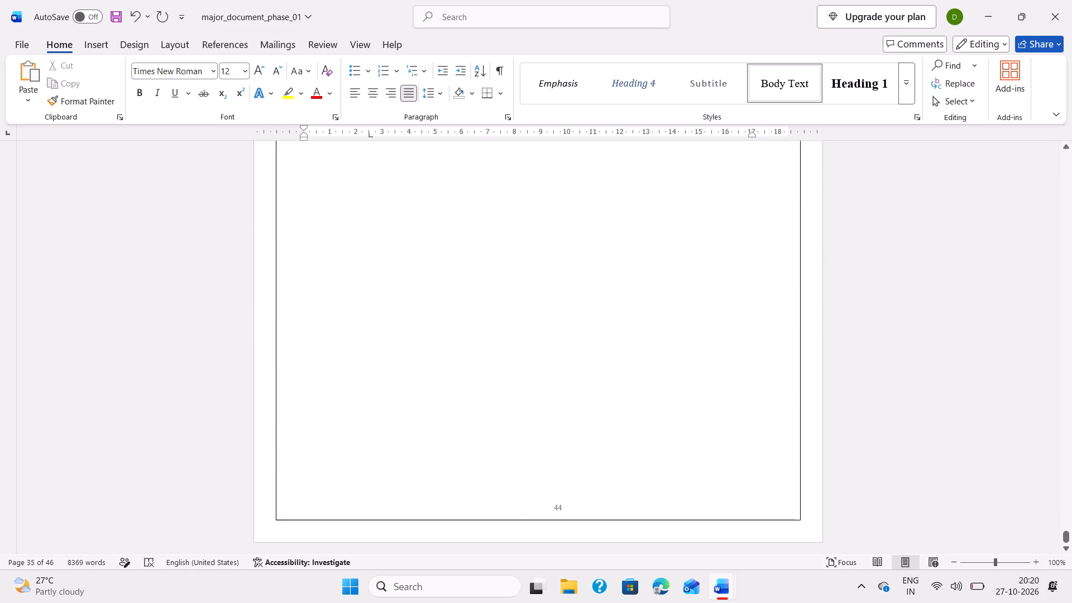
{"action": "scroll", "coordinate": [437, 323], "scroll_direction": "up", "scroll_amount": 20}
{"action": "scroll", "coordinate": [437, 323], "scroll_direction": "up", "scroll_amount": 20}
{"action": "scroll", "coordinate": [437, 323], "scroll_direction": "up", "scroll_amount": 20}
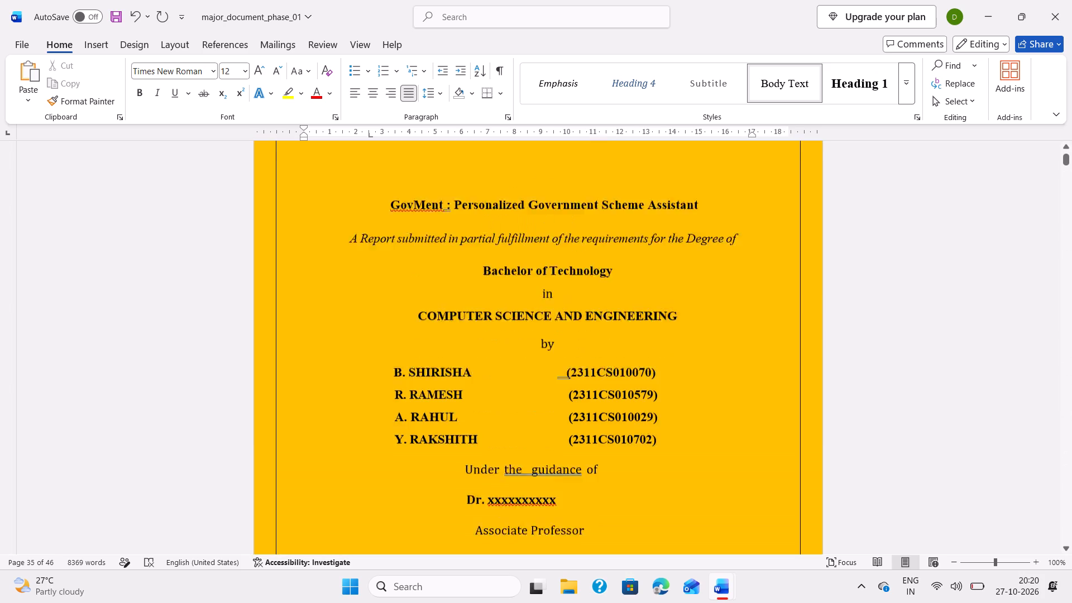
{"action": "scroll", "coordinate": [437, 323], "scroll_direction": "up", "scroll_amount": 8}
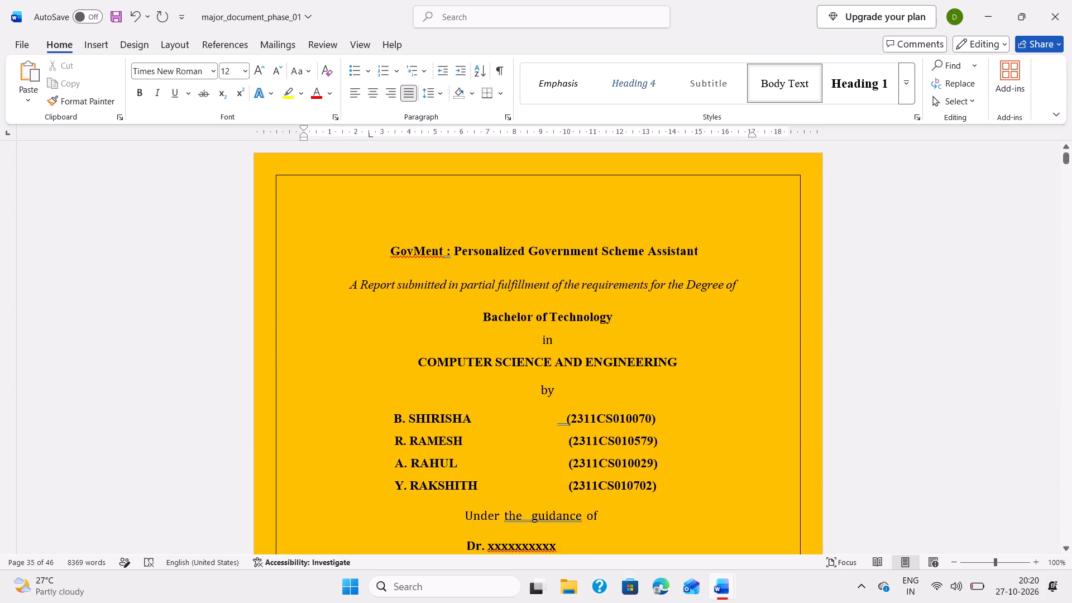
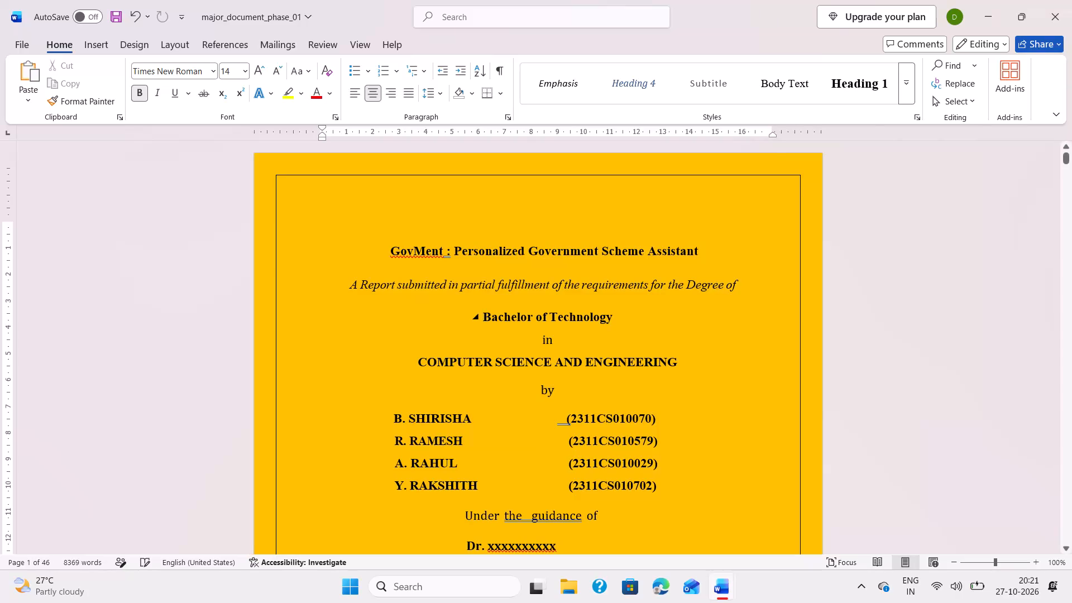
Check the layout and blank space of the front pages from the cover through the certificate, declaration and Acknowledgement to the Abstract.
{"action": "scroll", "coordinate": [551, 311], "scroll_direction": "down", "scroll_amount": 9}
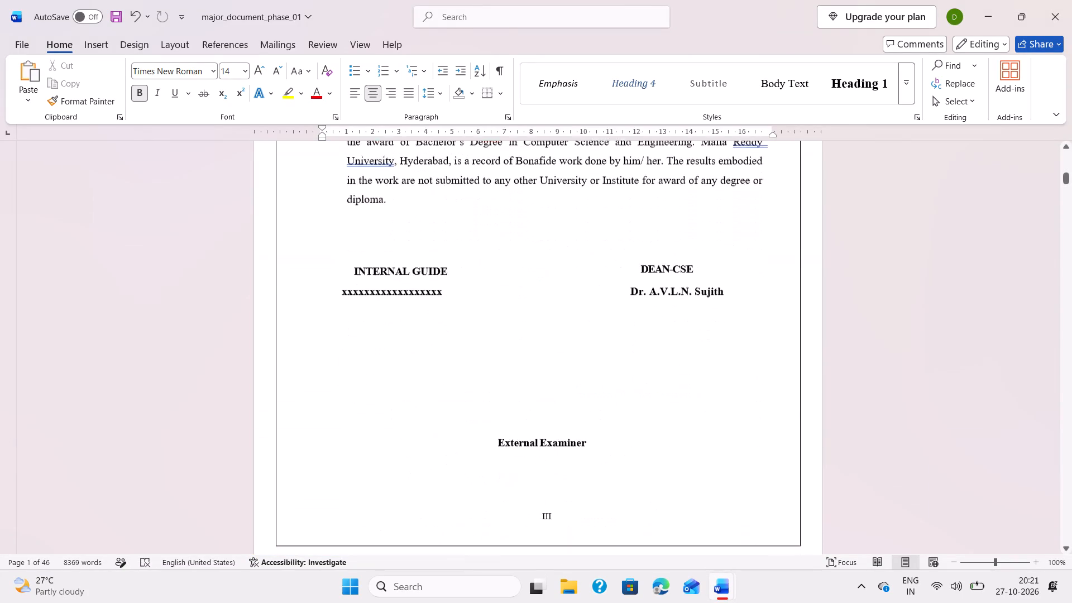
{"action": "scroll", "coordinate": [551, 311], "scroll_direction": "down", "scroll_amount": 3}
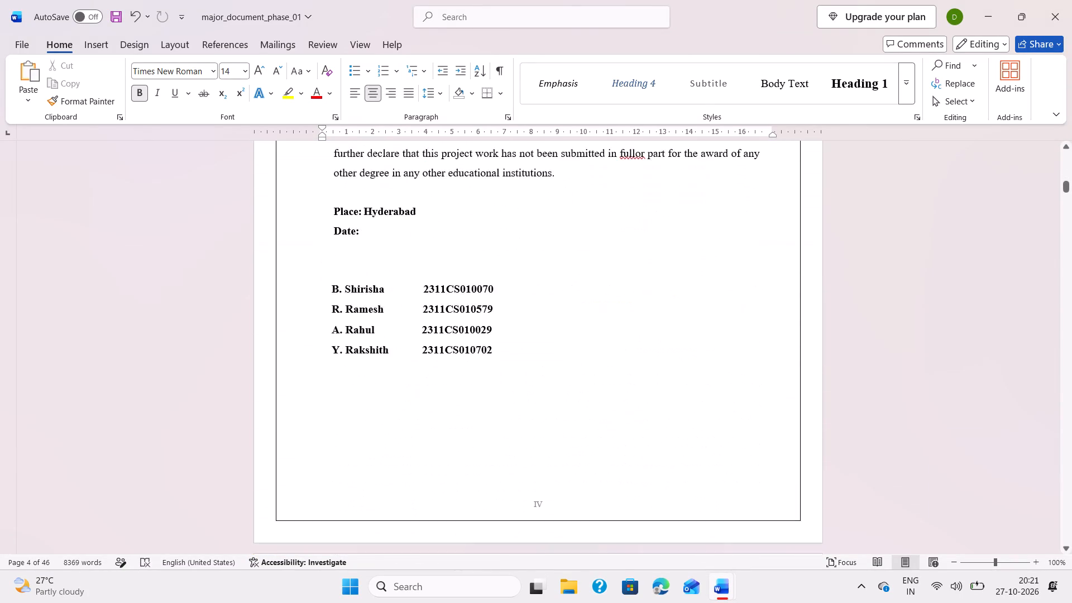
{"action": "scroll", "coordinate": [551, 311], "scroll_direction": "down", "scroll_amount": 2}
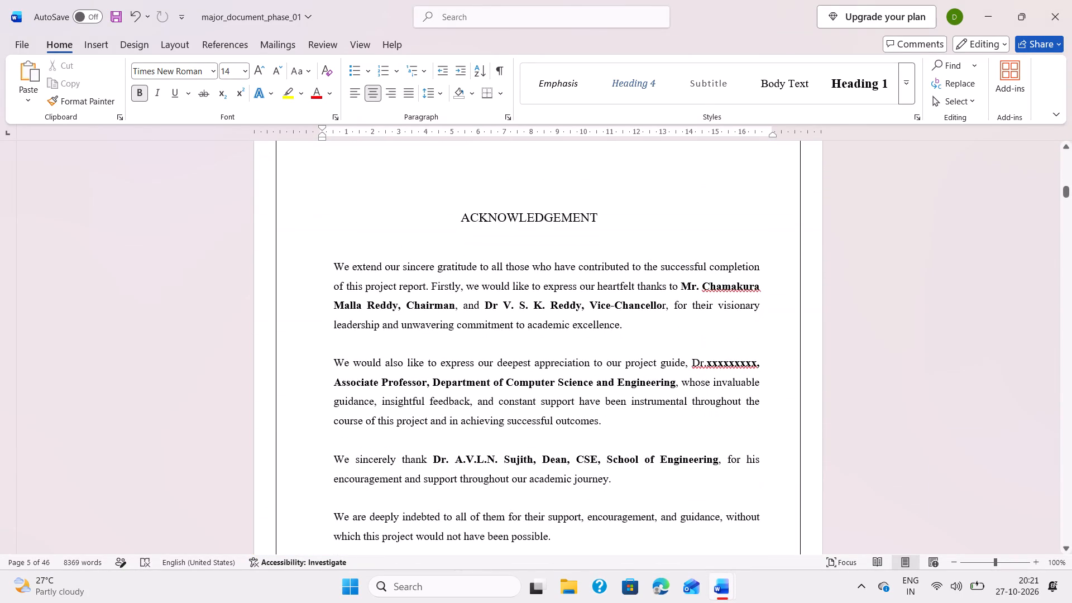
{"action": "scroll", "coordinate": [512, 280], "scroll_direction": "down", "scroll_amount": 4}
Delete the blank page between the Acknowledgement and the Abstract, and clear the leftover space before the ABSTRACT heading.
{"action": "scroll", "coordinate": [512, 280], "scroll_direction": "up", "scroll_amount": 1}
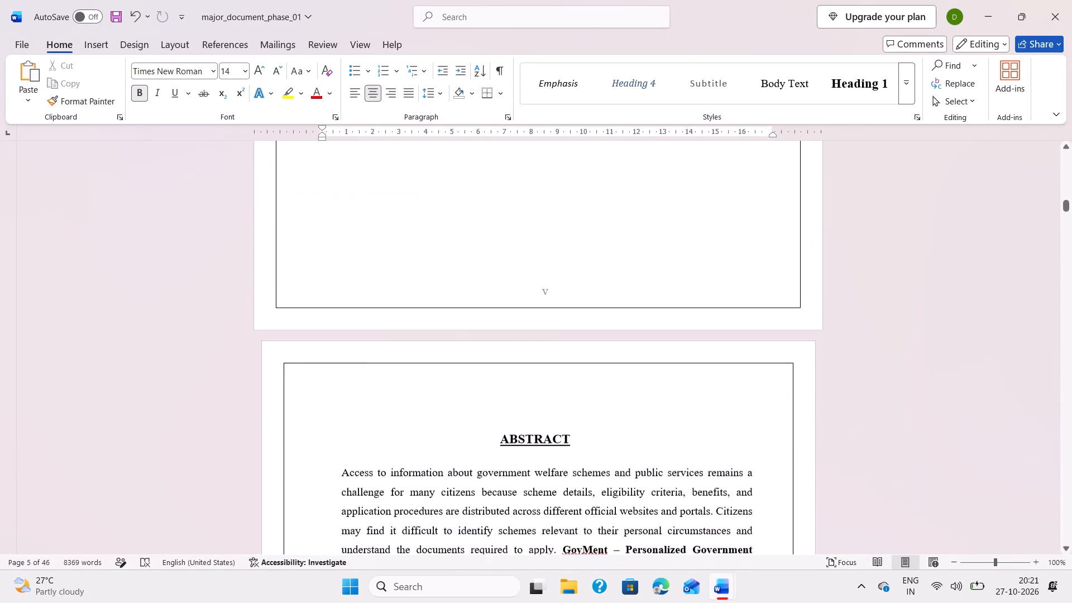
{"action": "scroll", "coordinate": [512, 280], "scroll_direction": "up", "scroll_amount": 3}
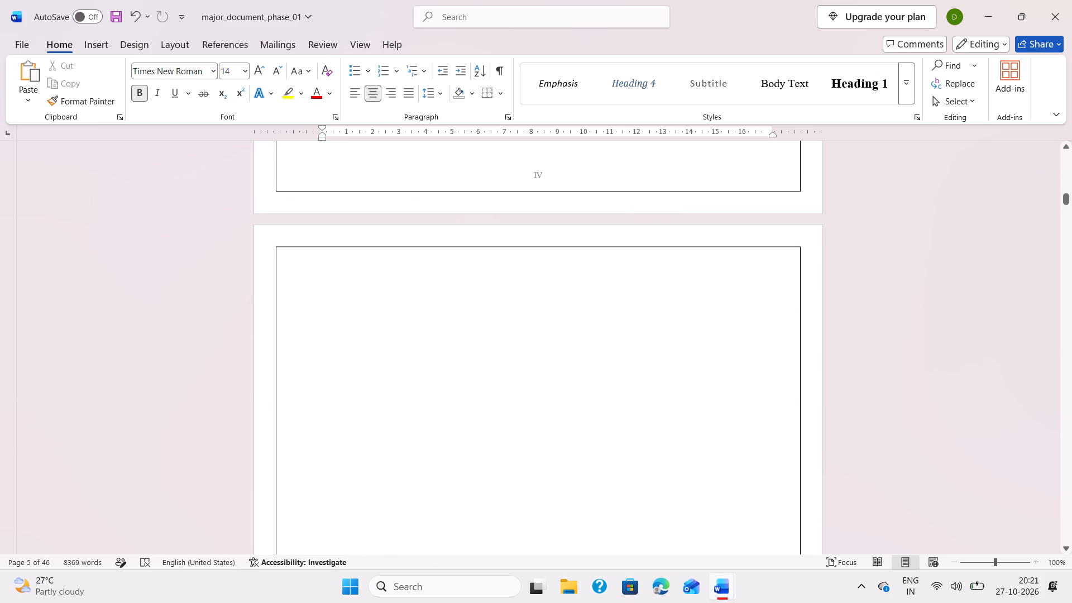
{"action": "left_click", "coordinate": [472, 310]}
{"action": "double_click", "coordinate": [472, 310]}
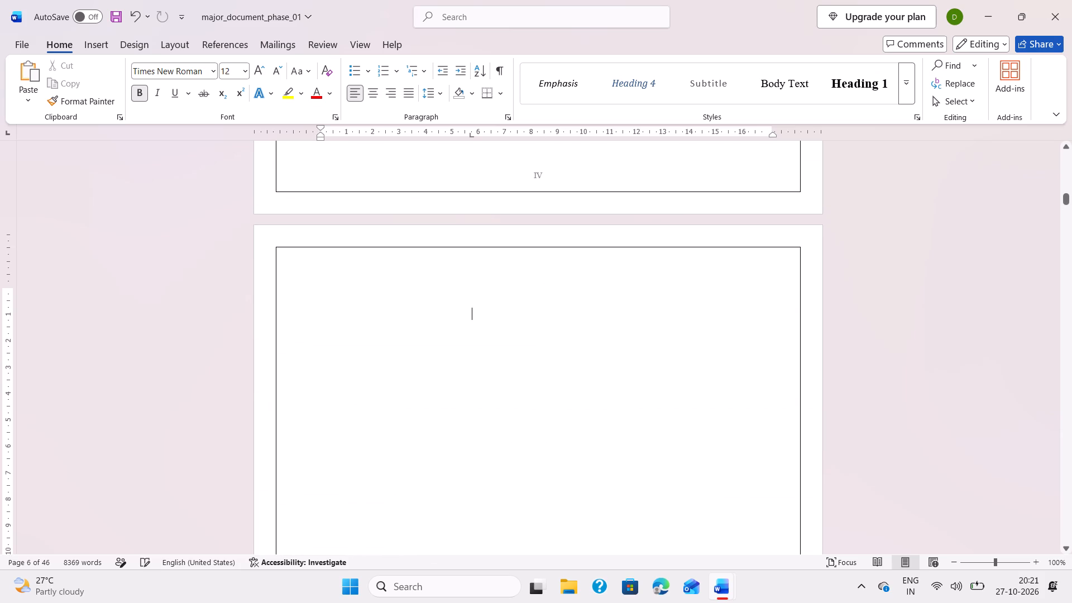
{"action": "key", "text": "Delete"}
{"action": "key", "text": "Delete"}
{"action": "key", "text": "Delete"}
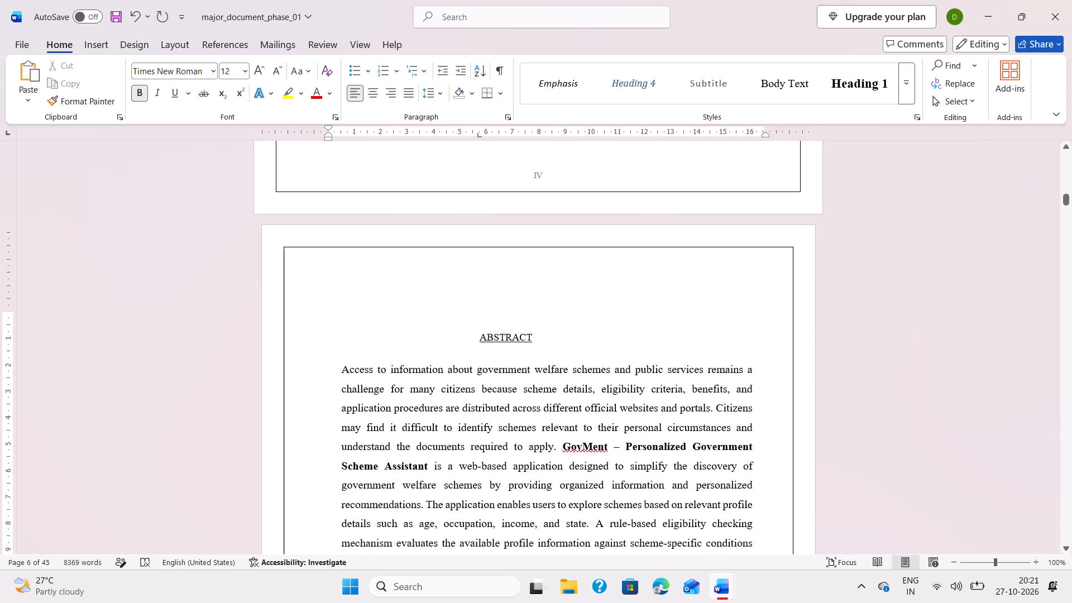
{"action": "key", "text": "BackSpace"}
{"action": "key", "text": "BackSpace"}
{"action": "key", "text": "BackSpace"}
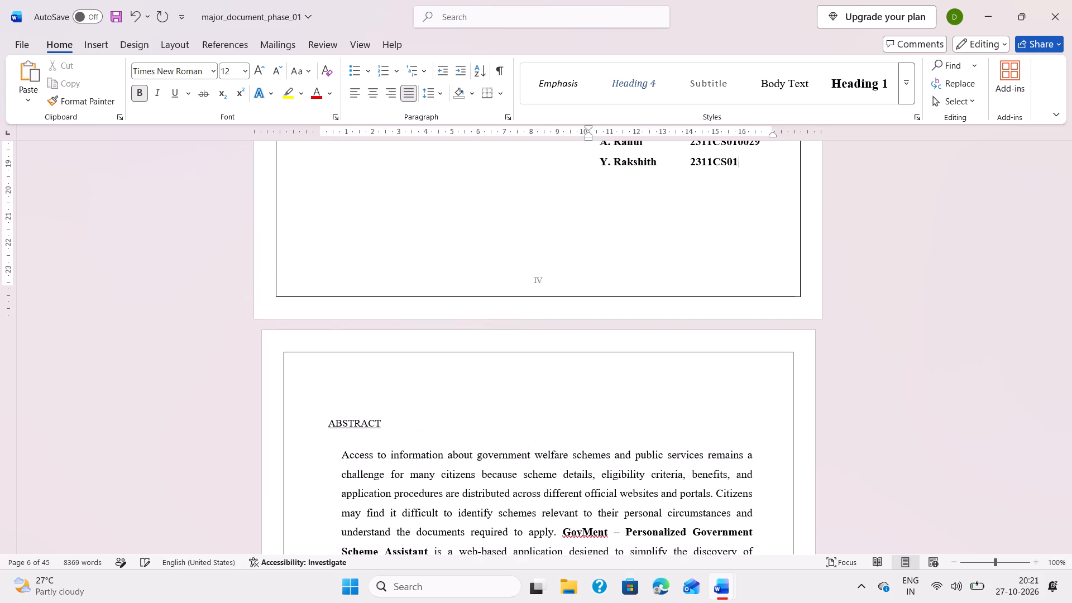
Format the ABSTRACT heading as bold, 14 pt and centred.
{"action": "left_click_drag", "start_coordinate": [327, 420], "coordinate": [403, 420]}
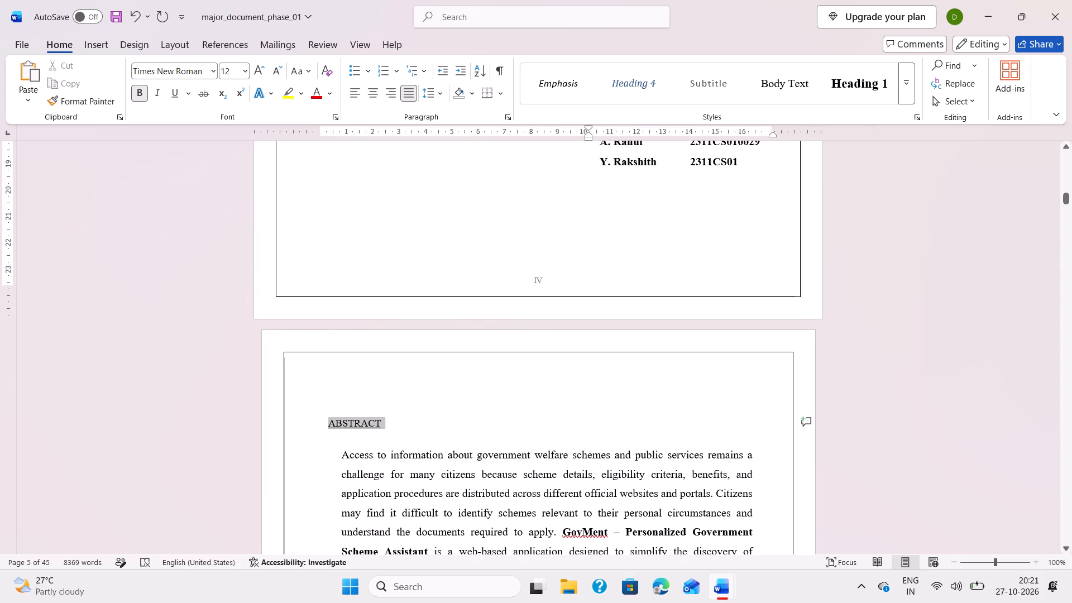
{"action": "left_click_drag", "start_coordinate": [403, 420], "coordinate": [404, 420]}
{"action": "left_click", "coordinate": [415, 391]}
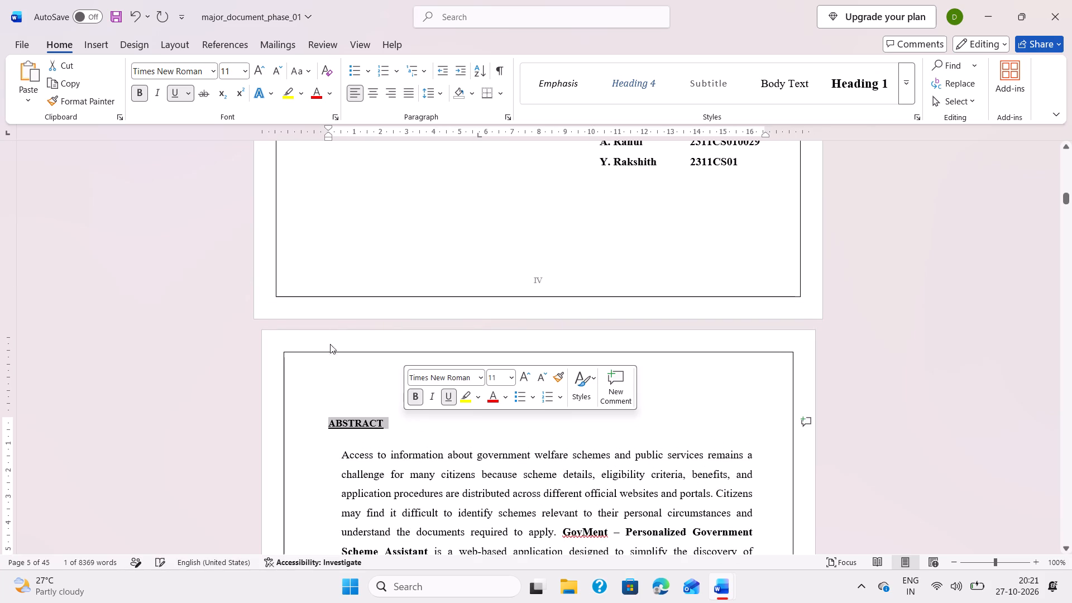
{"action": "left_click", "coordinate": [233, 71]}
{"action": "type", "text": "14"}
{"action": "key", "text": "Return"}
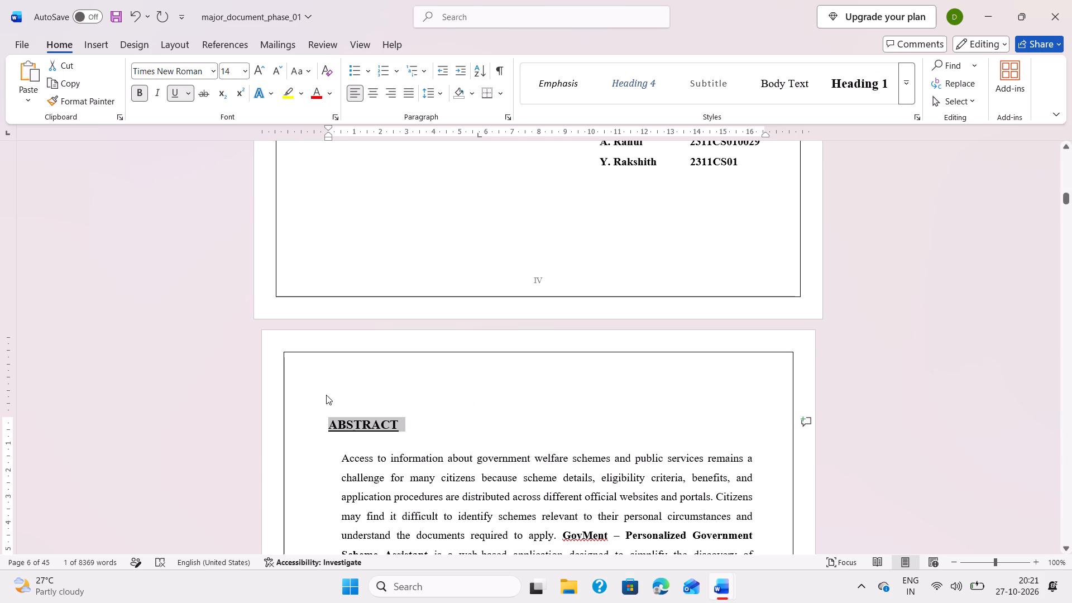
{"action": "left_click", "coordinate": [371, 94]}
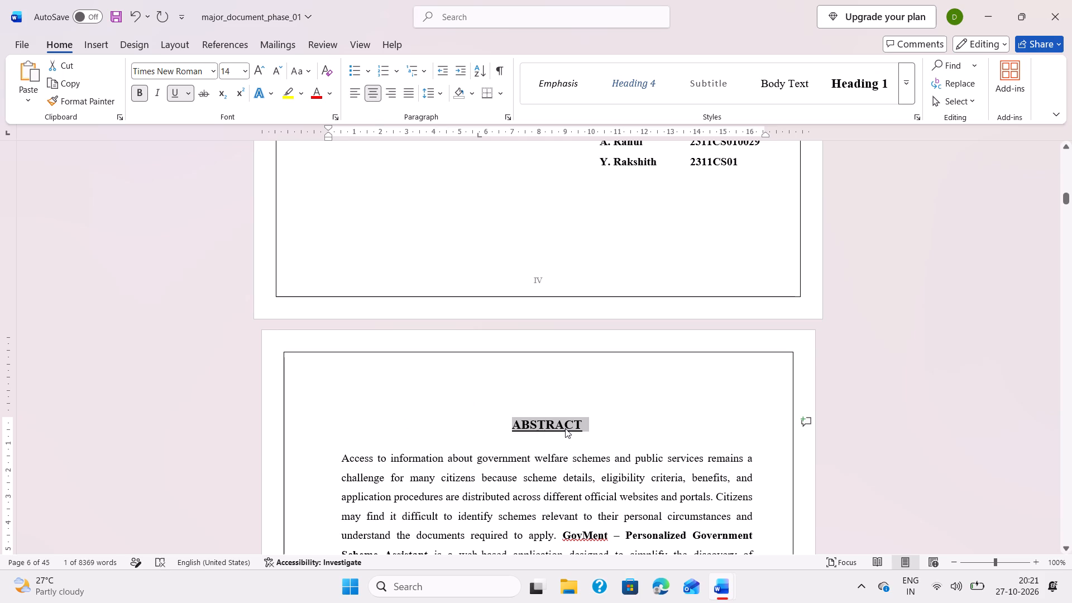
{"action": "left_click", "coordinate": [696, 420]}
Move the TABLE OF CONTENTS heading from the end of the Abstract page onto the page with its entries by adding an empty line.
{"action": "scroll", "coordinate": [696, 420], "scroll_direction": "down", "scroll_amount": 4}
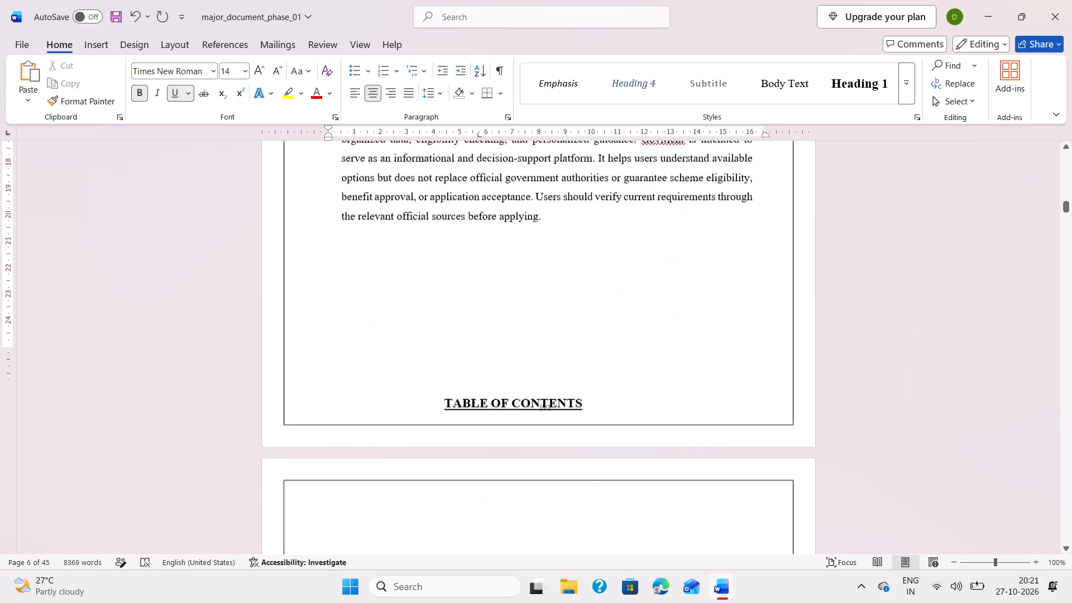
{"action": "left_click", "coordinate": [513, 293]}
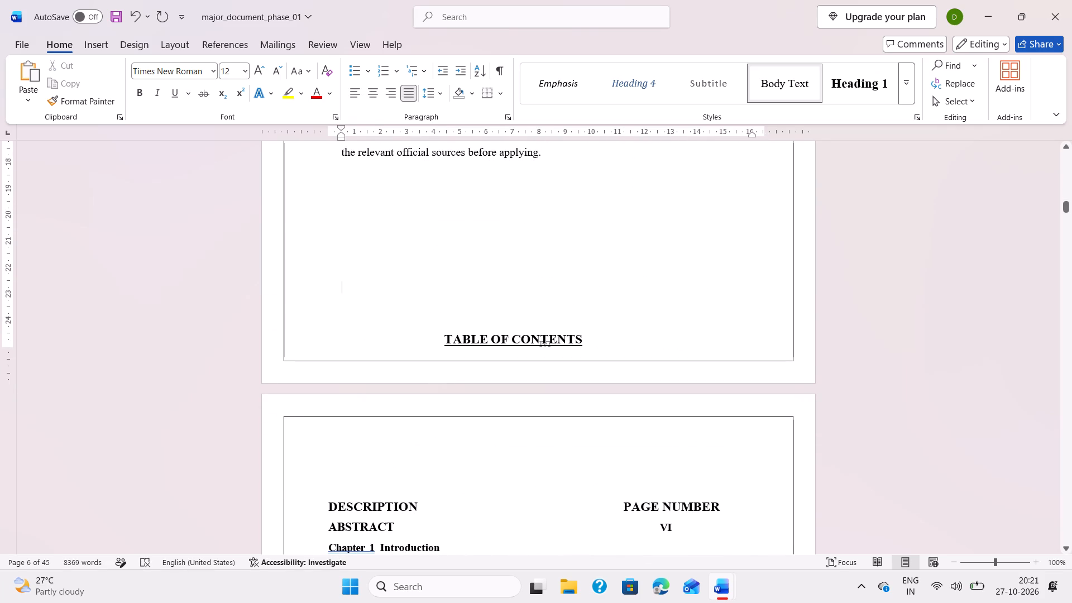
{"action": "key", "text": "Return"}
{"action": "scroll", "coordinate": [513, 293], "scroll_direction": "down", "scroll_amount": 3}
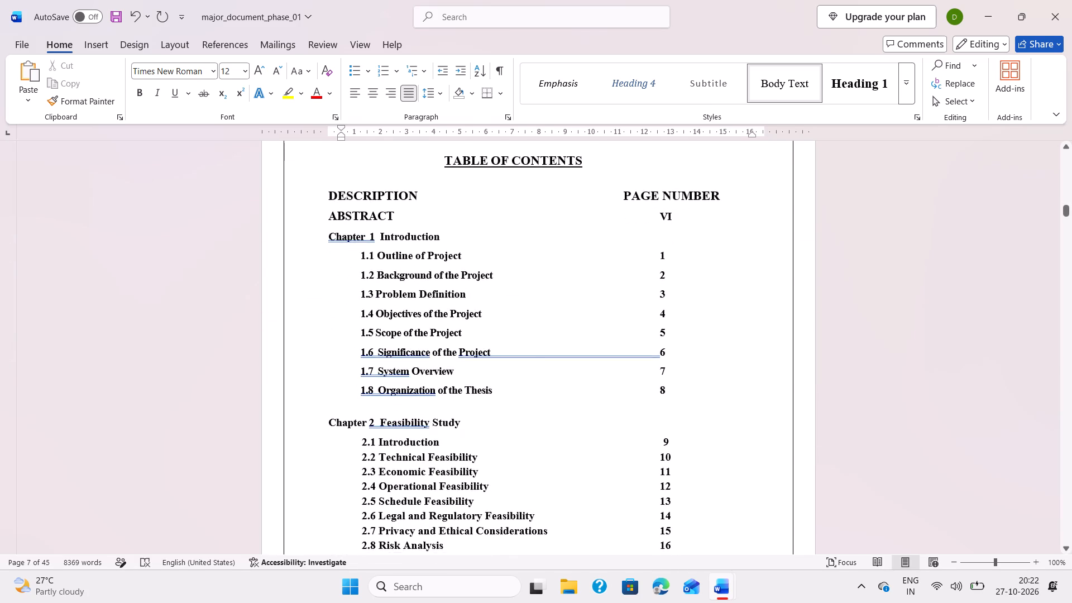
Insert spaces before the TABLE OF CONTENTS heading to shift it to the centre of the page.
{"action": "scroll", "coordinate": [501, 213], "scroll_direction": "up", "scroll_amount": 1}
{"action": "left_click", "coordinate": [432, 294]}
{"action": "key", "text": "space"}
{"action": "key", "text": "space"}
{"action": "key", "text": "space"}
{"action": "key", "text": "space"}
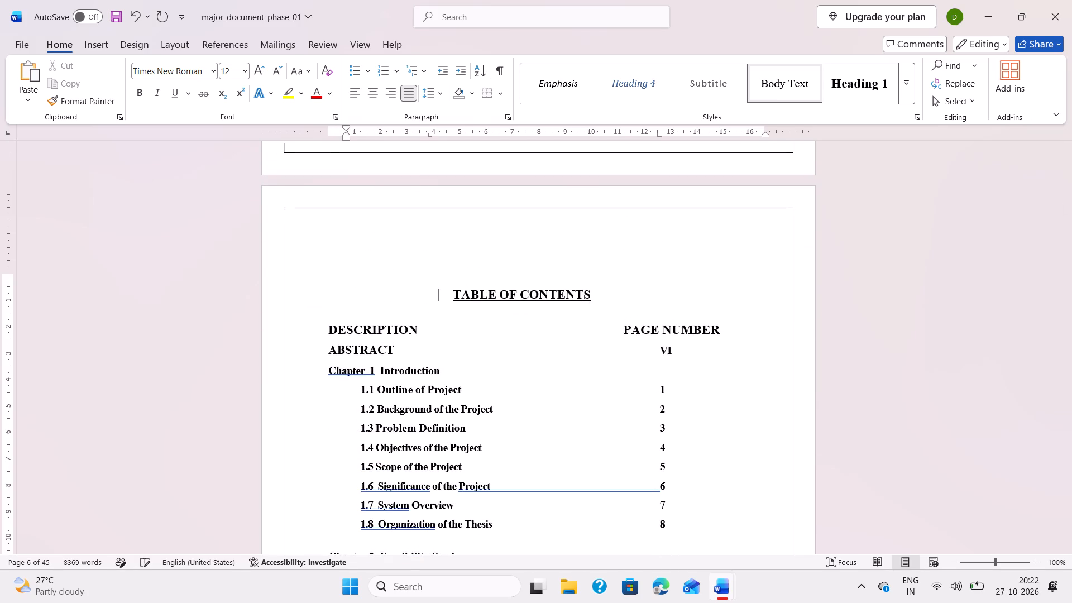
{"action": "key", "text": "space"}
{"action": "key", "text": "space"}
{"action": "key", "text": "space"}
{"action": "key", "text": "space"}
{"action": "key", "text": "space"}
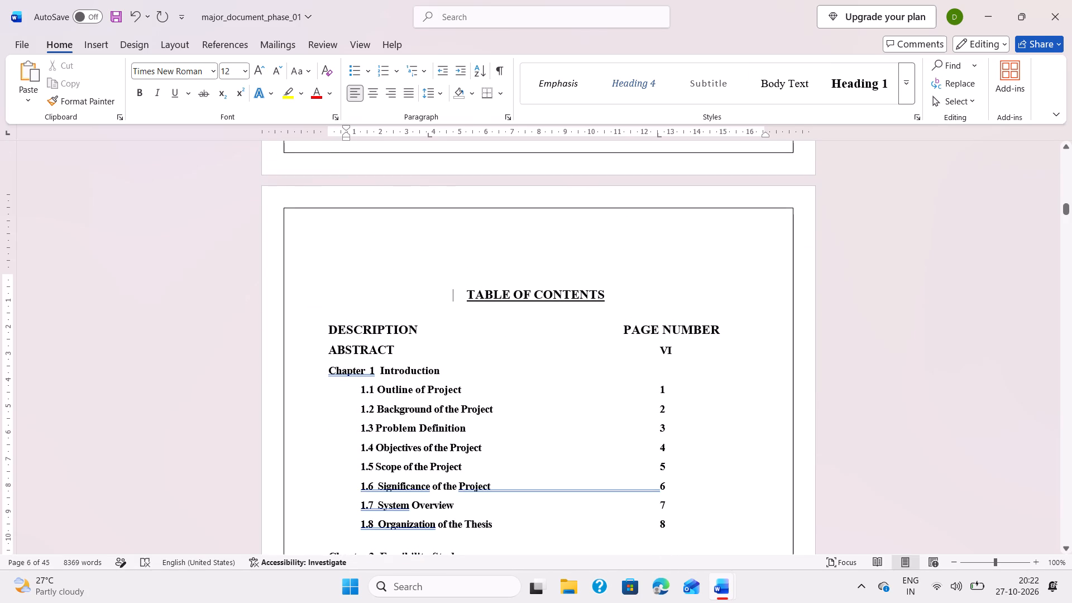
Review the document's layout from the table of contents through the list of figures and Chapter 1 to section 2.2 Technical Feasibility.
{"action": "left_click", "coordinate": [803, 337]}
{"action": "scroll", "coordinate": [803, 337], "scroll_direction": "down", "scroll_amount": 1}
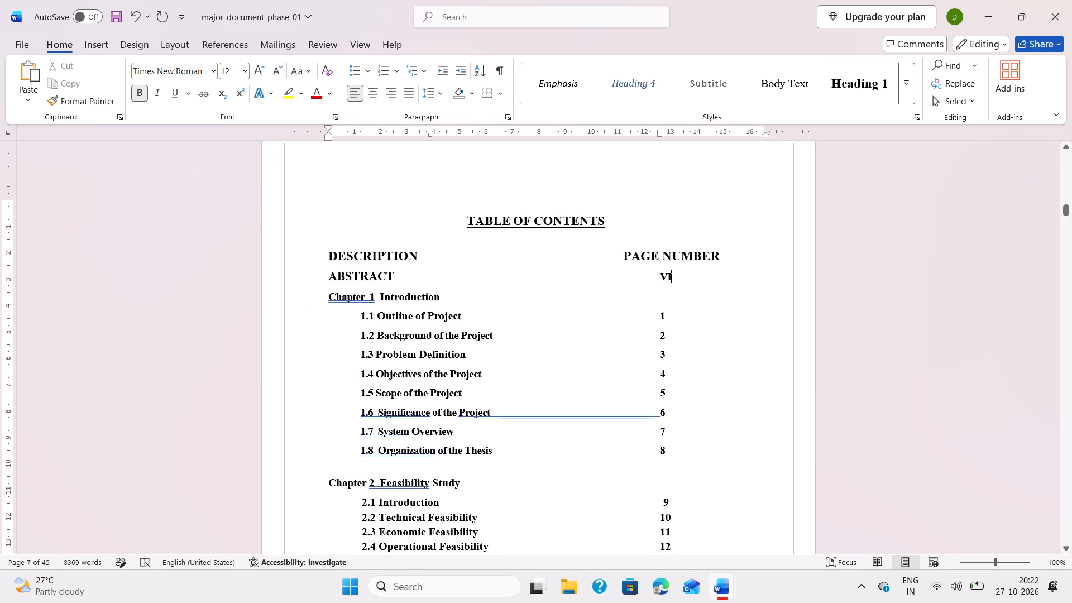
{"action": "scroll", "coordinate": [758, 310], "scroll_direction": "down", "scroll_amount": 4}
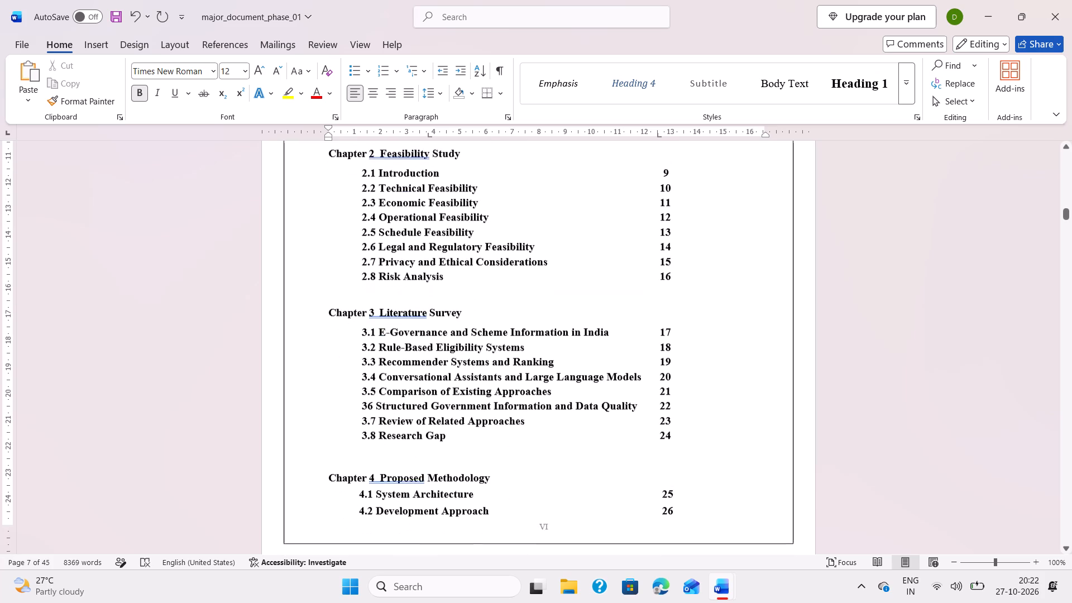
{"action": "scroll", "coordinate": [758, 310], "scroll_direction": "down", "scroll_amount": 5}
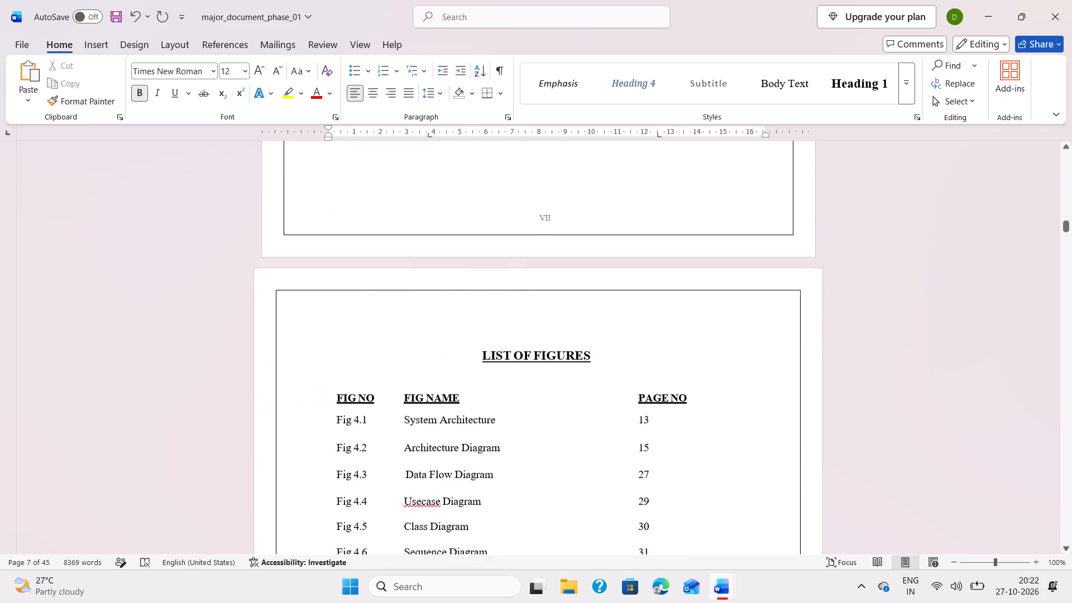
{"action": "scroll", "coordinate": [758, 310], "scroll_direction": "down", "scroll_amount": 9}
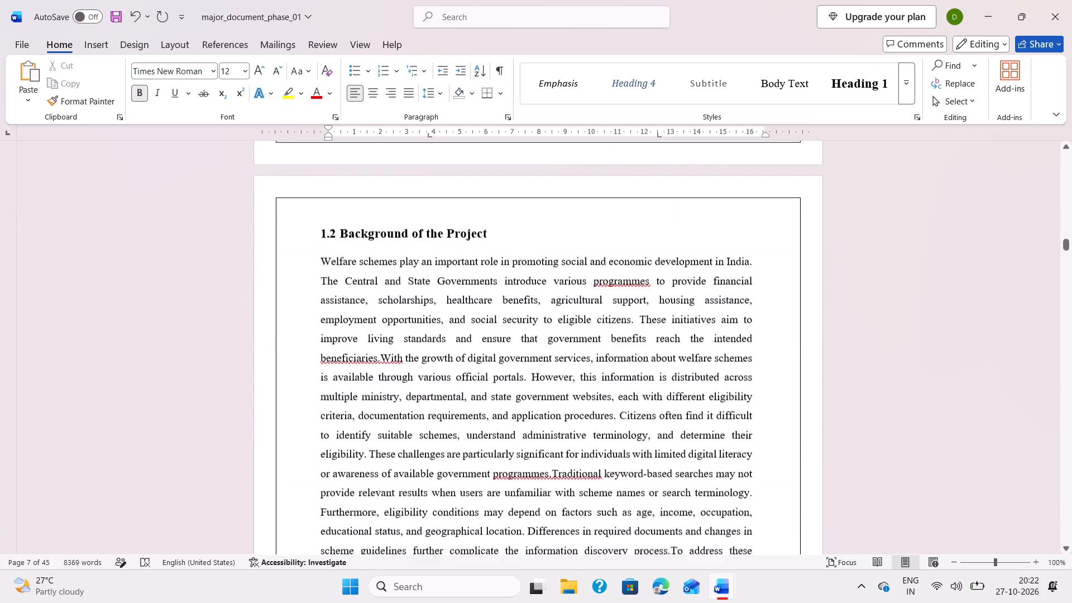
{"action": "scroll", "coordinate": [758, 310], "scroll_direction": "down", "scroll_amount": 15}
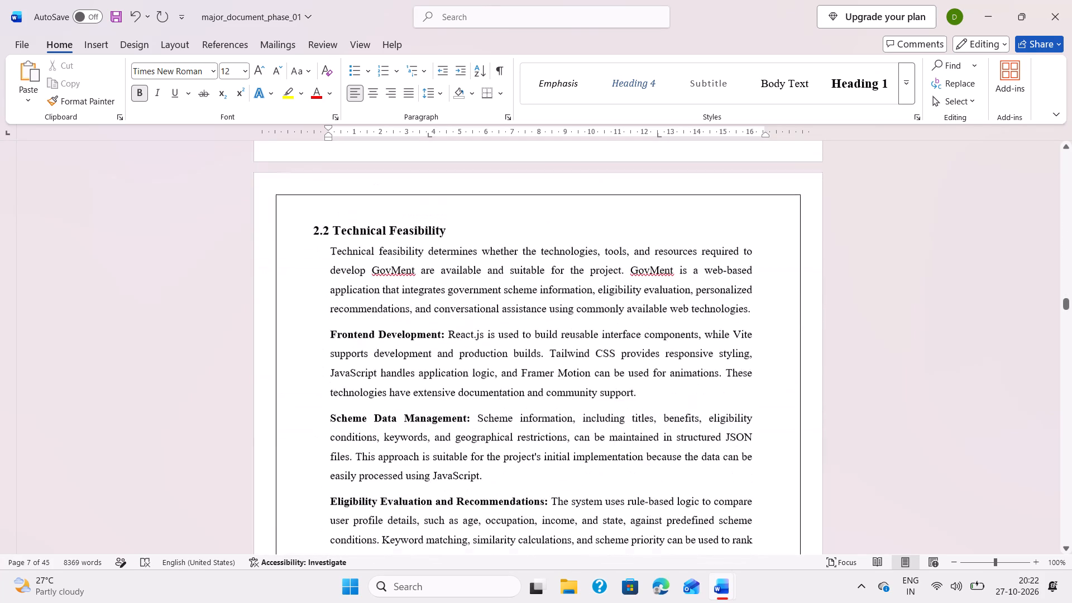
{"action": "scroll", "coordinate": [758, 310], "scroll_direction": "down", "scroll_amount": 2}
Save the major_document_phase_01 document.
{"action": "key", "text": "ctrl+s"}
{"action": "key", "text": "ctrl+s"}
{"action": "key", "text": "ctrl+s"}
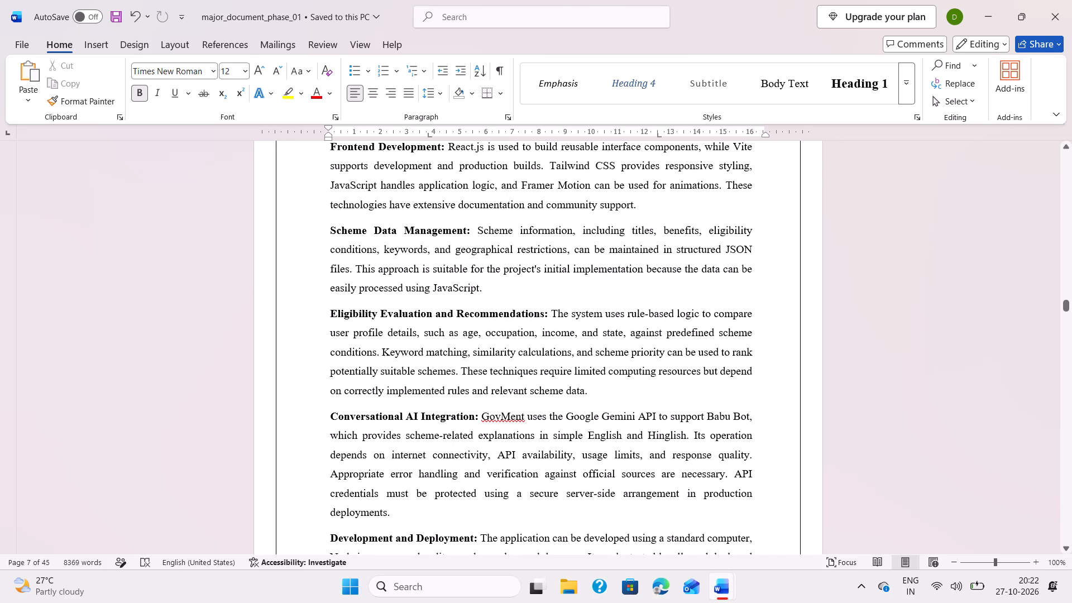
{"action": "key", "text": "ctrl+s"}
{"action": "key", "text": "ctrl+s"}
{"action": "key", "text": "ctrl+s"}
{"action": "key", "text": "ctrl+s"}
{"action": "key", "text": "ctrl+s"}
{"action": "key", "text": "ctrl+s"}
{"action": "key", "text": "ctrl+s"}
{"action": "key", "text": "ctrl+s"}
{"action": "key", "text": "ctrl+s"}
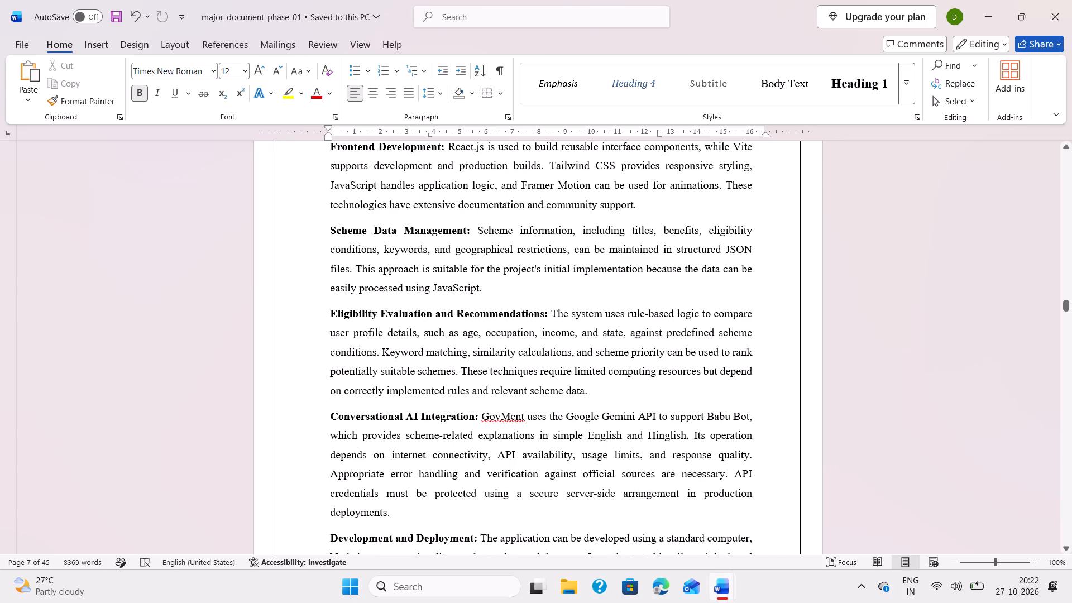
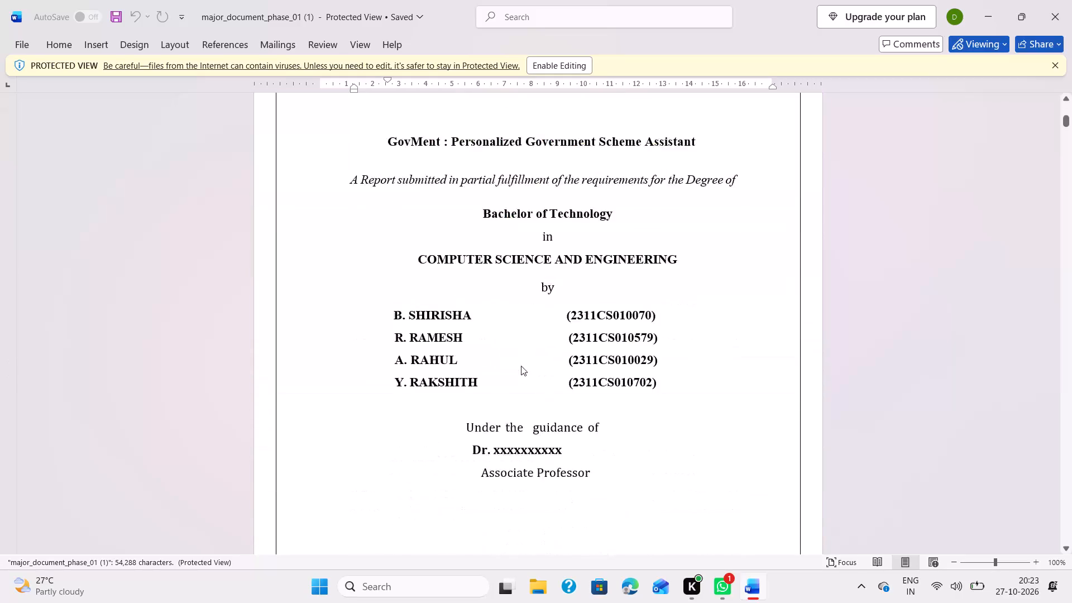
Review the front matter of the major_document_phase_01 (1) copy from the title page through the Abstract and table of contents.
{"action": "scroll", "coordinate": [521, 366], "scroll_direction": "down", "scroll_amount": 7}
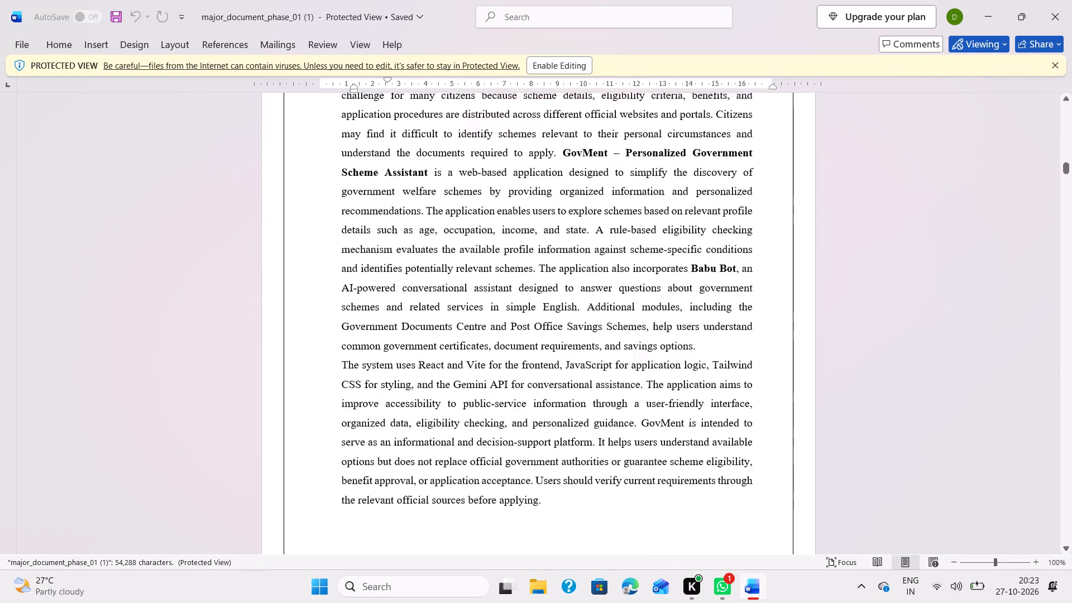
{"action": "scroll", "coordinate": [521, 366], "scroll_direction": "down", "scroll_amount": 3}
{"action": "scroll", "coordinate": [521, 366], "scroll_direction": "up", "scroll_amount": 5}
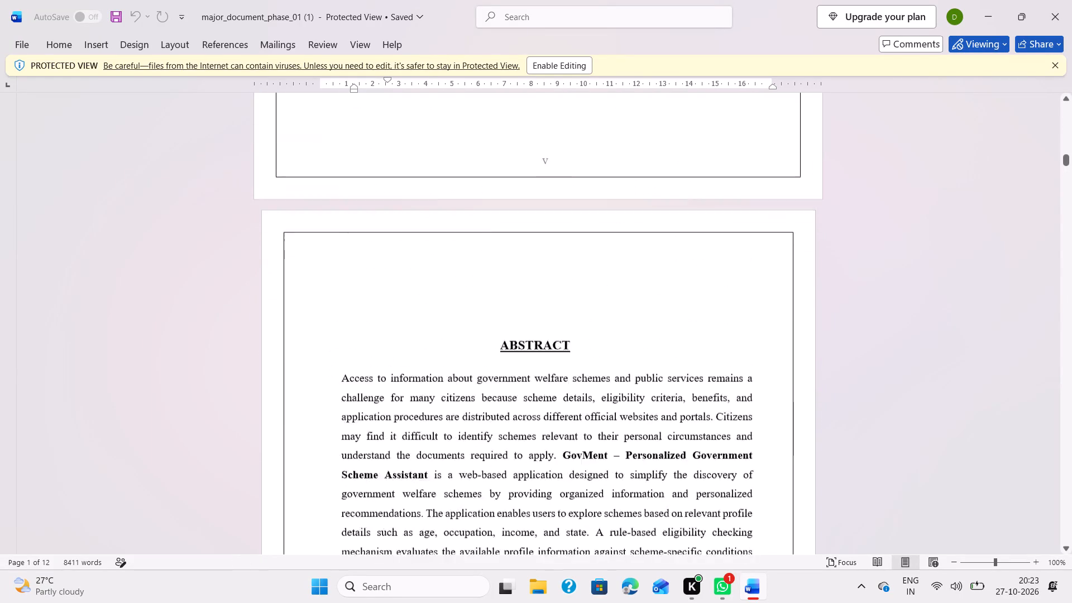
{"action": "scroll", "coordinate": [521, 366], "scroll_direction": "down", "scroll_amount": 14}
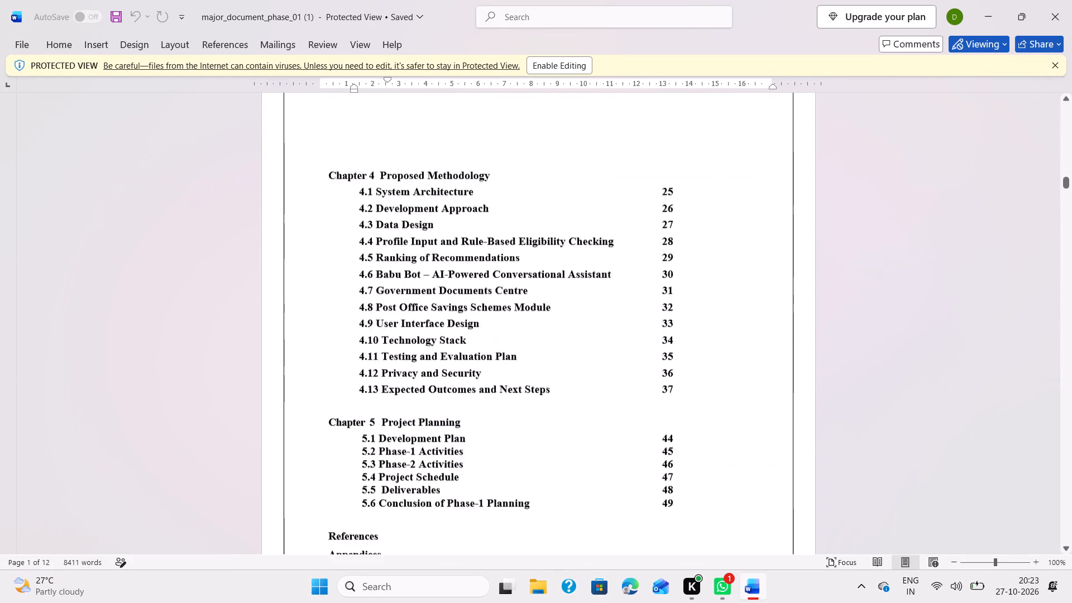
Examine the page layout of the report's body chapters, up to the System Architecture section that opens Chapter 4.
{"action": "scroll", "coordinate": [521, 366], "scroll_direction": "down", "scroll_amount": 10}
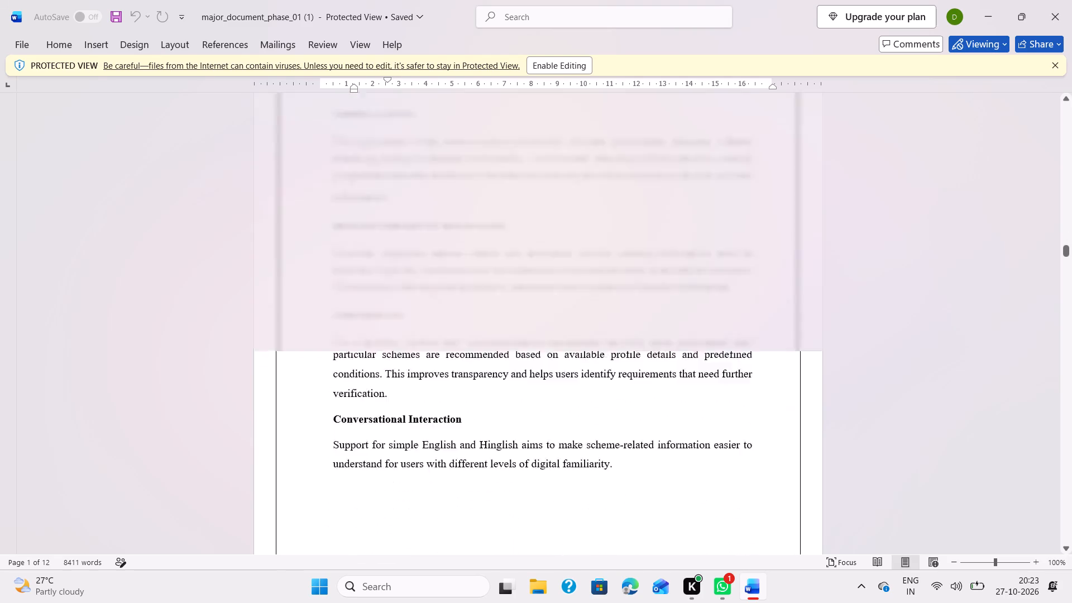
{"action": "scroll", "coordinate": [521, 366], "scroll_direction": "down", "scroll_amount": 4}
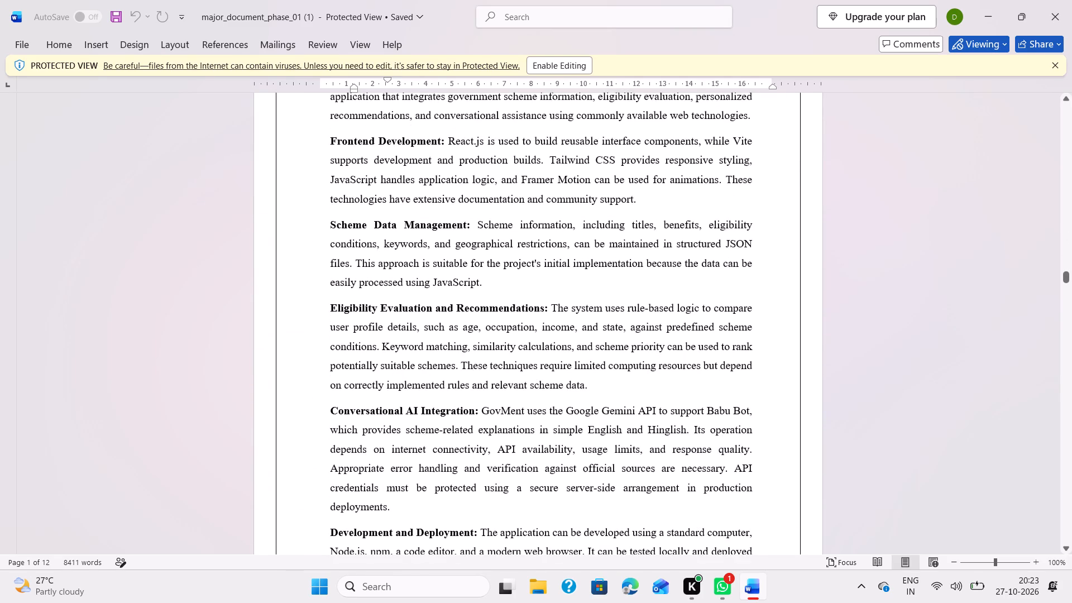
{"action": "scroll", "coordinate": [521, 366], "scroll_direction": "up", "scroll_amount": 1}
{"action": "scroll", "coordinate": [521, 366], "scroll_direction": "down", "scroll_amount": 5}
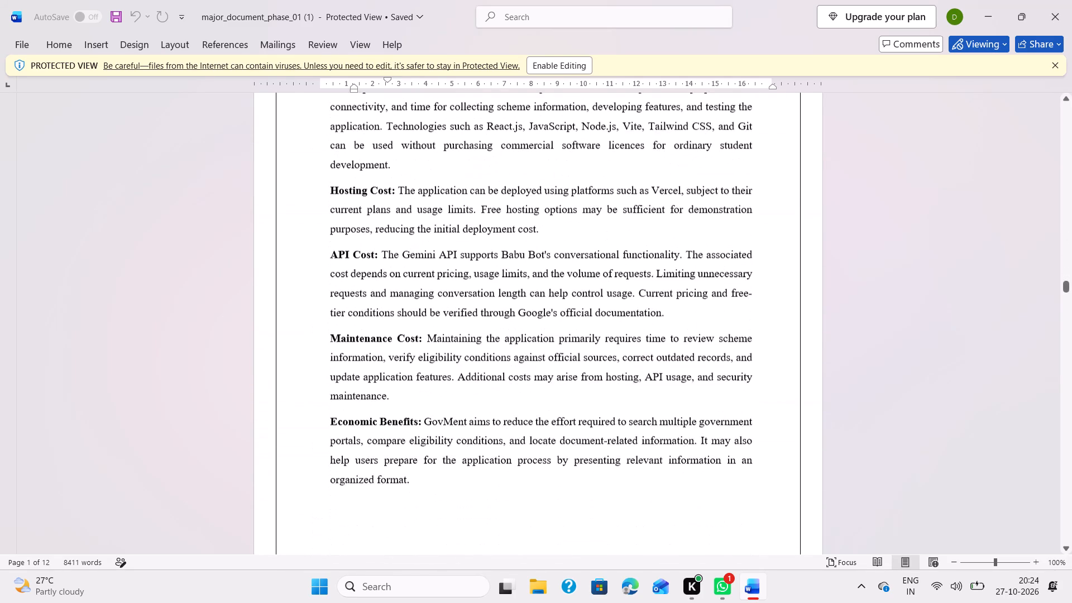
{"action": "scroll", "coordinate": [521, 366], "scroll_direction": "down", "scroll_amount": 9}
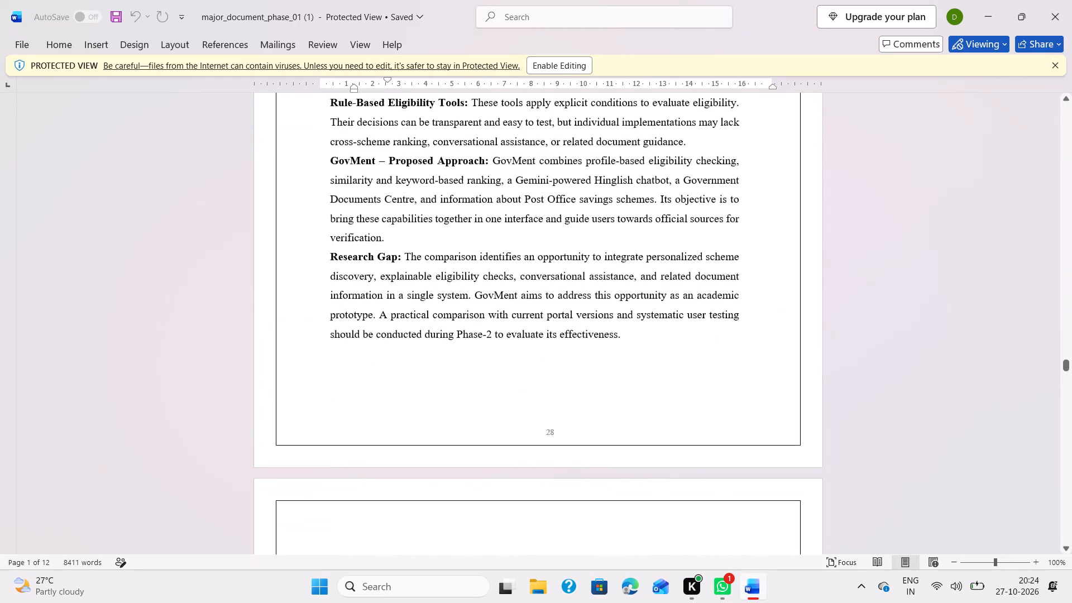
{"action": "scroll", "coordinate": [521, 366], "scroll_direction": "up", "scroll_amount": 11}
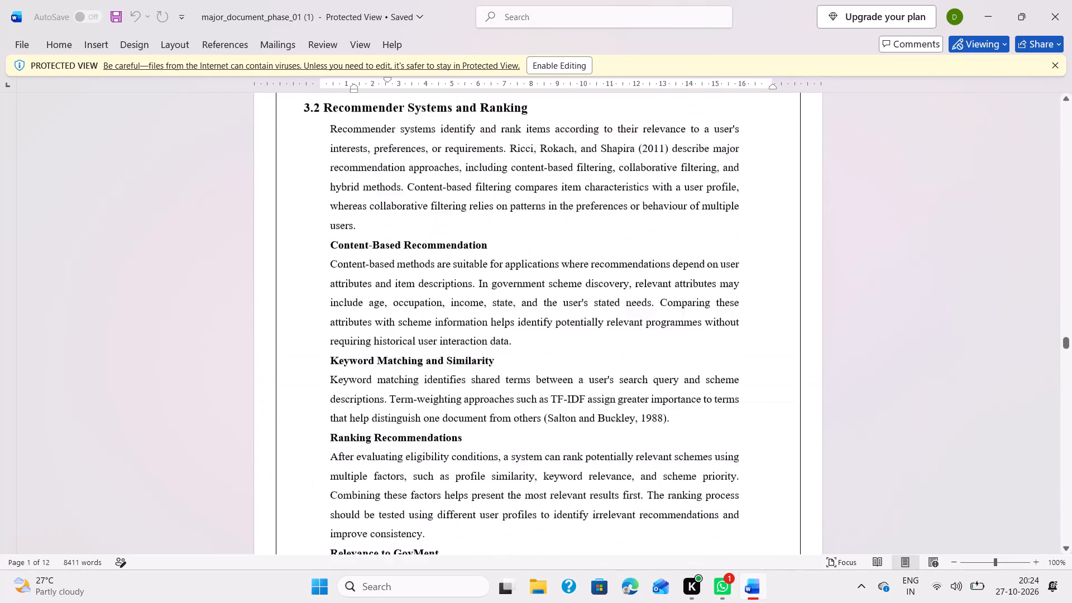
{"action": "scroll", "coordinate": [521, 366], "scroll_direction": "up", "scroll_amount": 3}
{"action": "scroll", "coordinate": [521, 366], "scroll_direction": "down", "scroll_amount": 9}
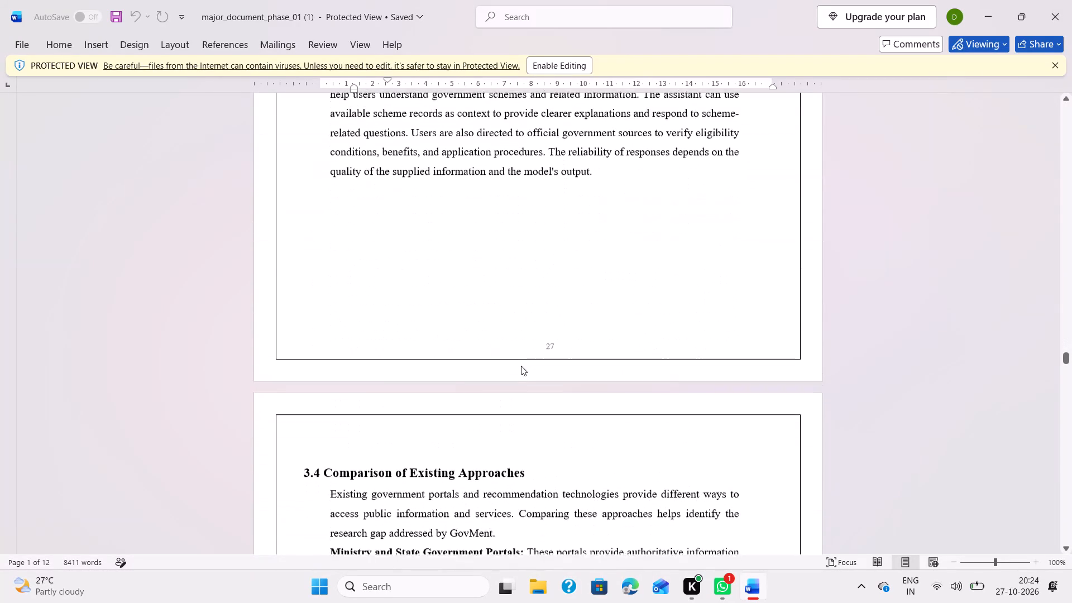
{"action": "scroll", "coordinate": [521, 366], "scroll_direction": "down", "scroll_amount": 11}
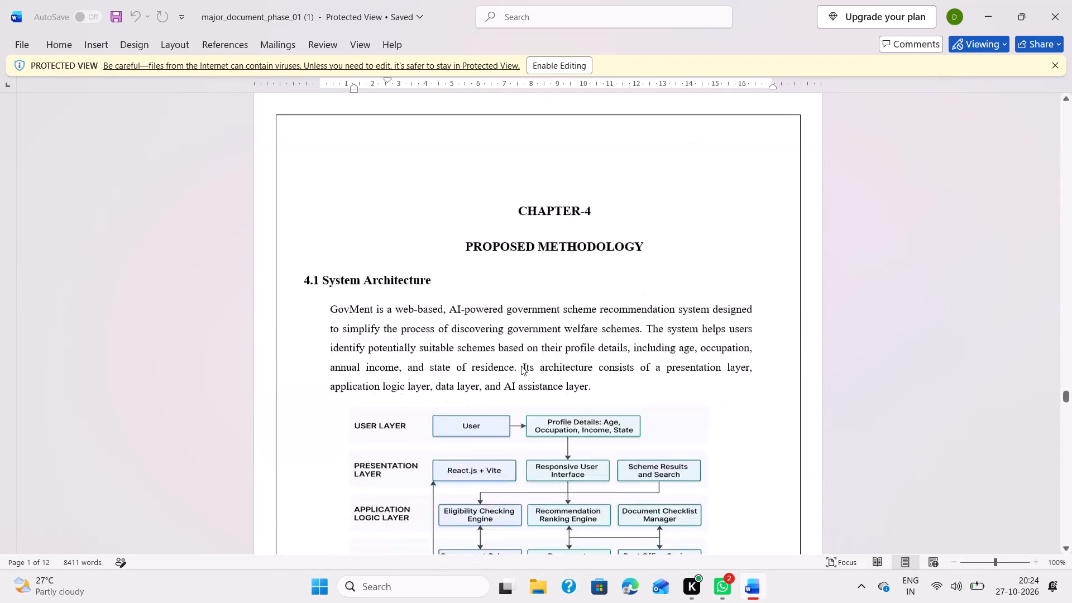
Review the layout of Chapter 4, Proposed Methodology, across the System Architecture and Development Approach pages in major_document_phase_01 (1).
{"action": "scroll", "coordinate": [521, 366], "scroll_direction": "down", "scroll_amount": 8}
{"action": "scroll", "coordinate": [521, 366], "scroll_direction": "up", "scroll_amount": 8}
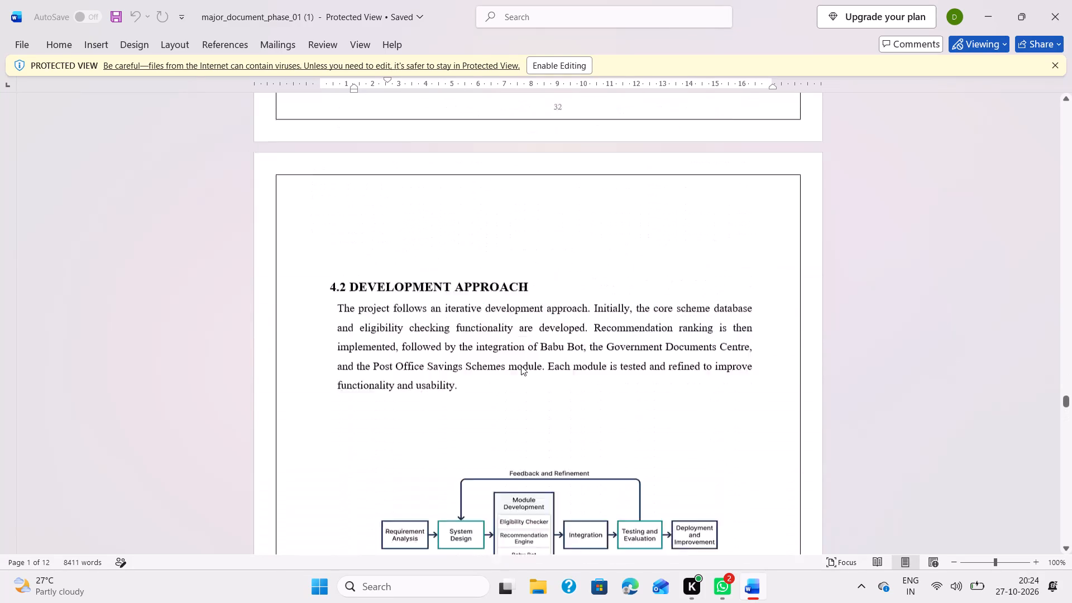
{"action": "scroll", "coordinate": [521, 366], "scroll_direction": "up", "scroll_amount": 1}
{"action": "scroll", "coordinate": [521, 366], "scroll_direction": "down", "scroll_amount": 2}
{"action": "scroll", "coordinate": [521, 366], "scroll_direction": "up", "scroll_amount": 4}
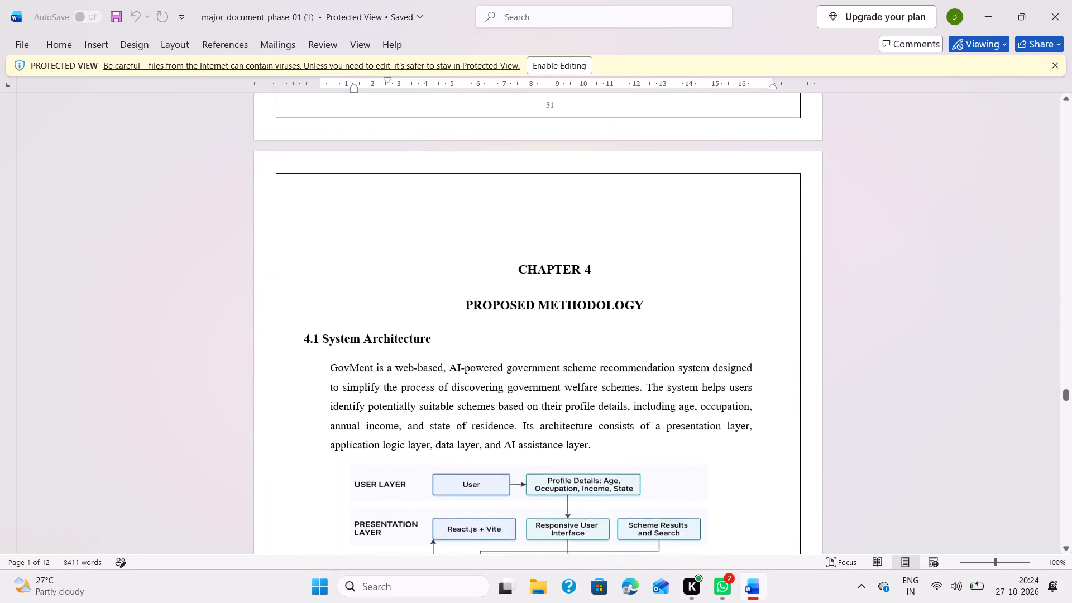
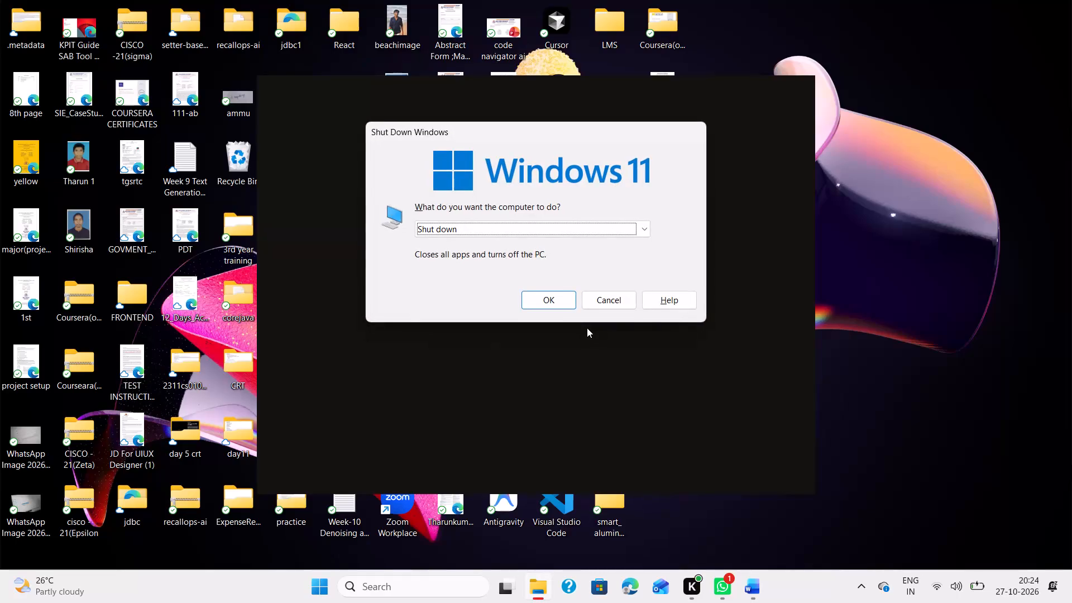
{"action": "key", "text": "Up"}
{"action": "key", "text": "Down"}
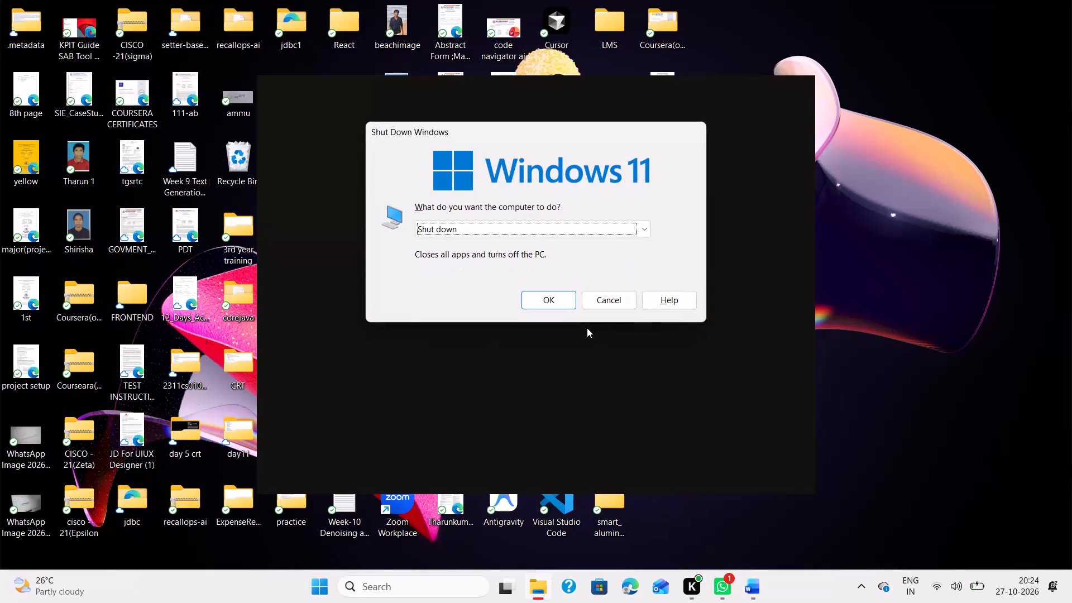